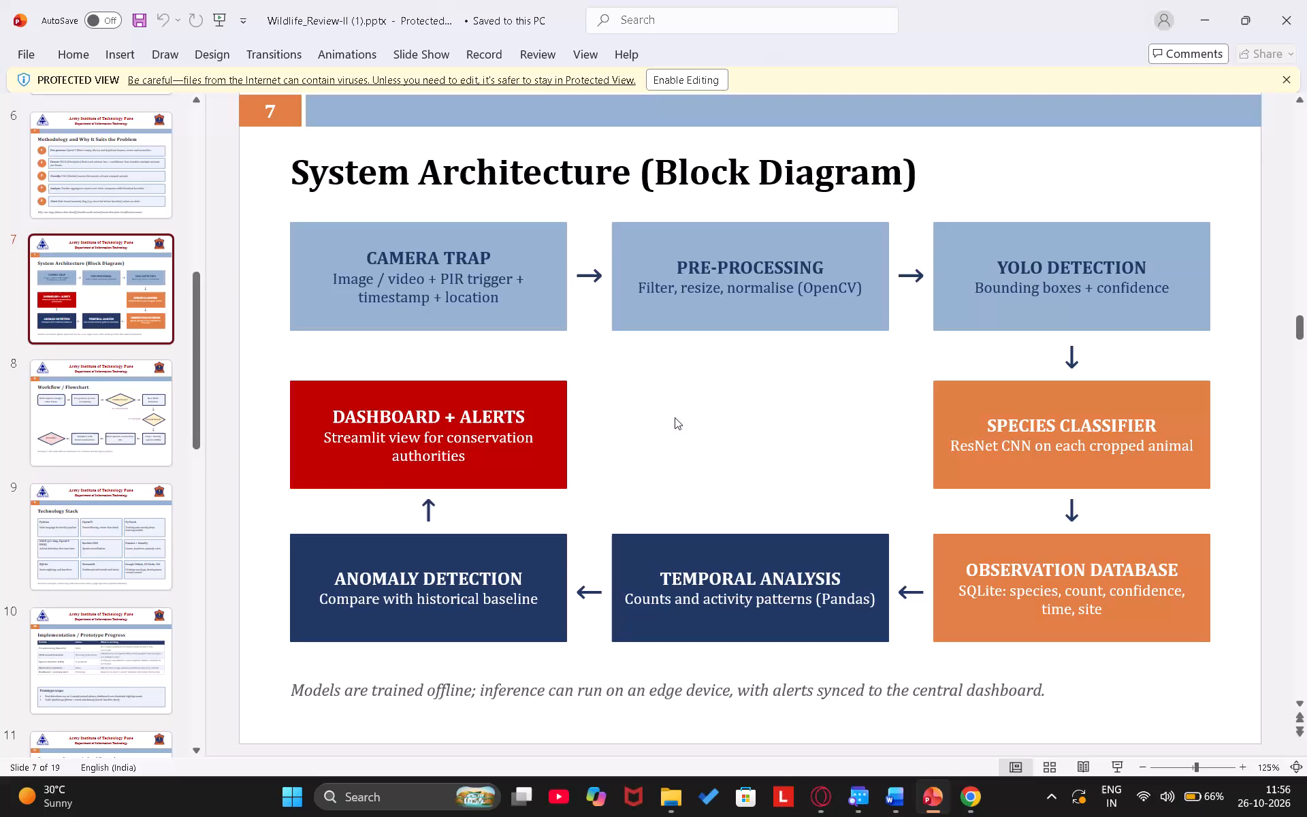
Open slide 9, Technology Stack, of the wildlife review presentation for viewing.
left_click(103, 556)
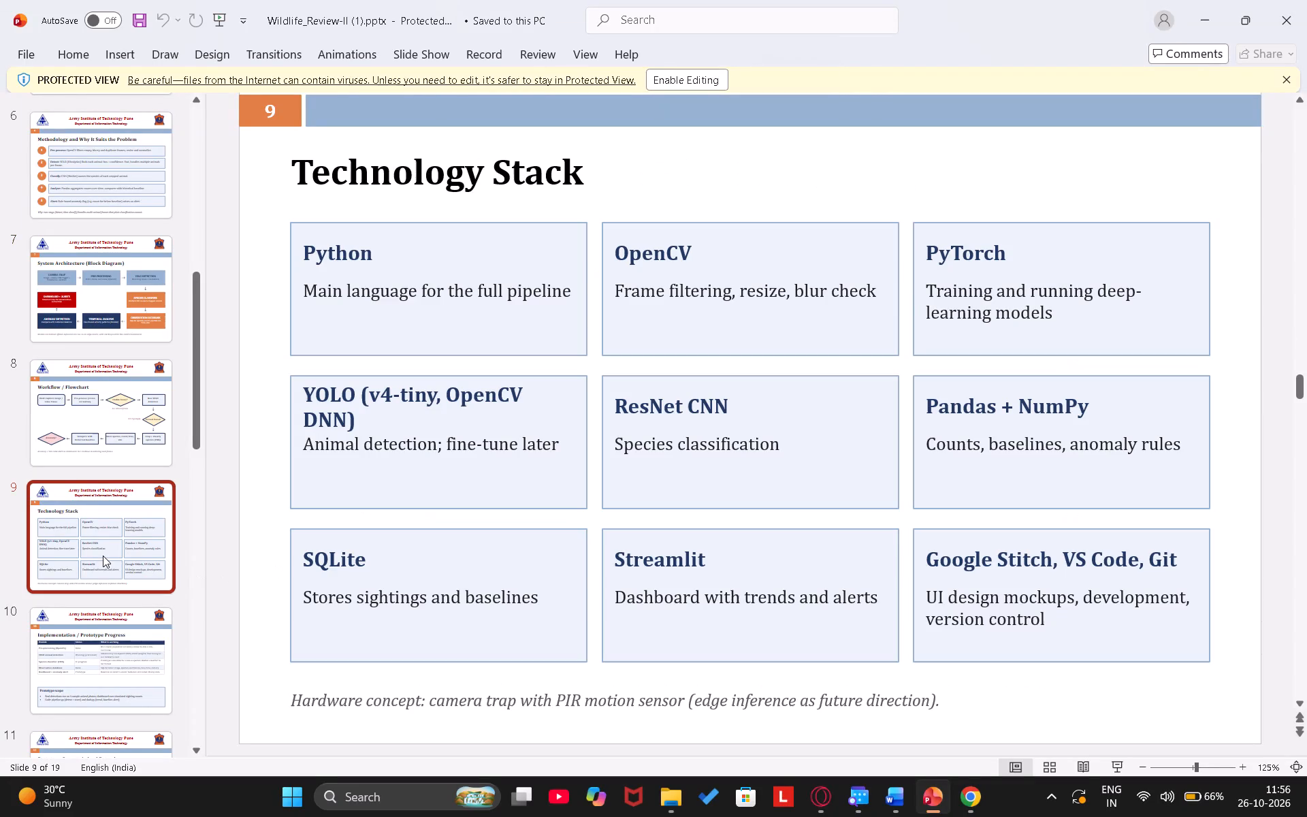
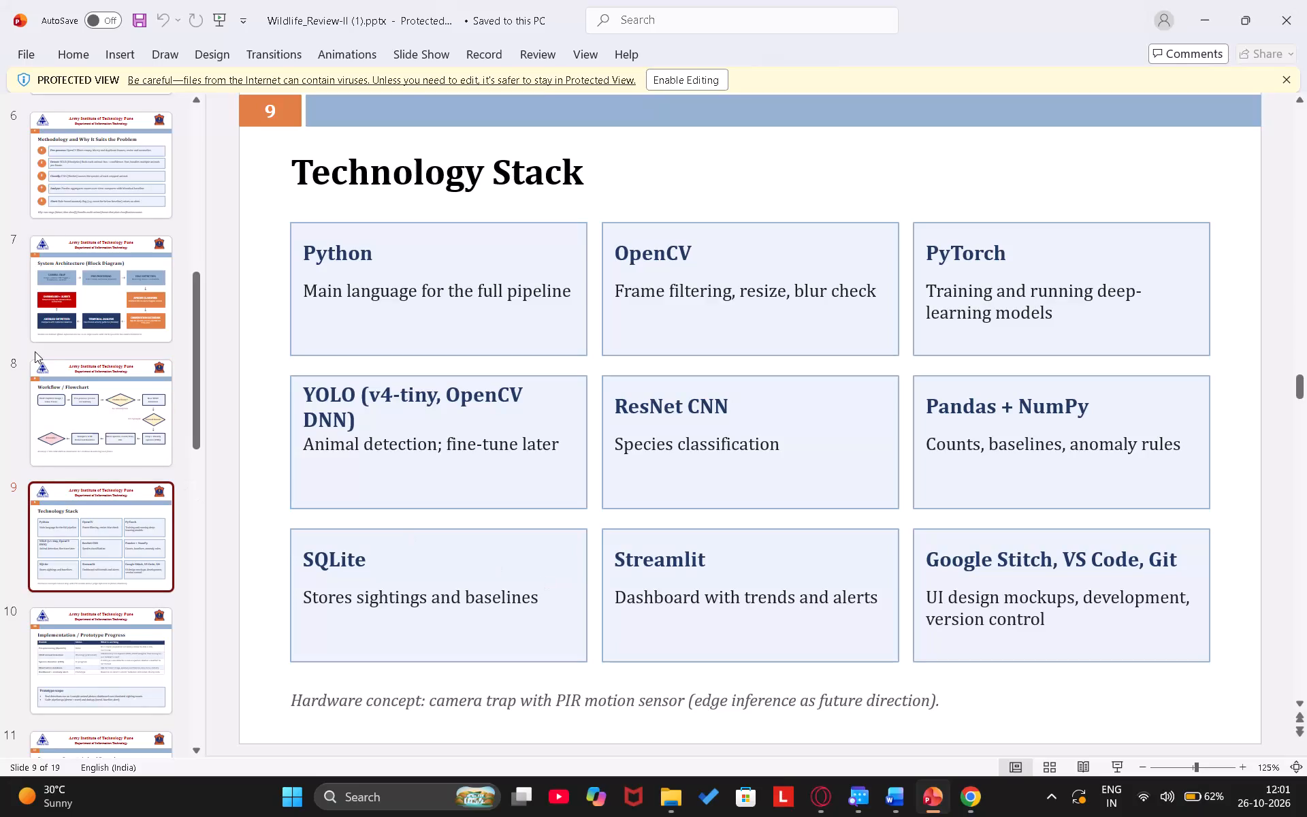
Go back to slide 8, Workflow / Flowchart, to examine the detection process from frame capture to anomaly check.
left_click(81, 400)
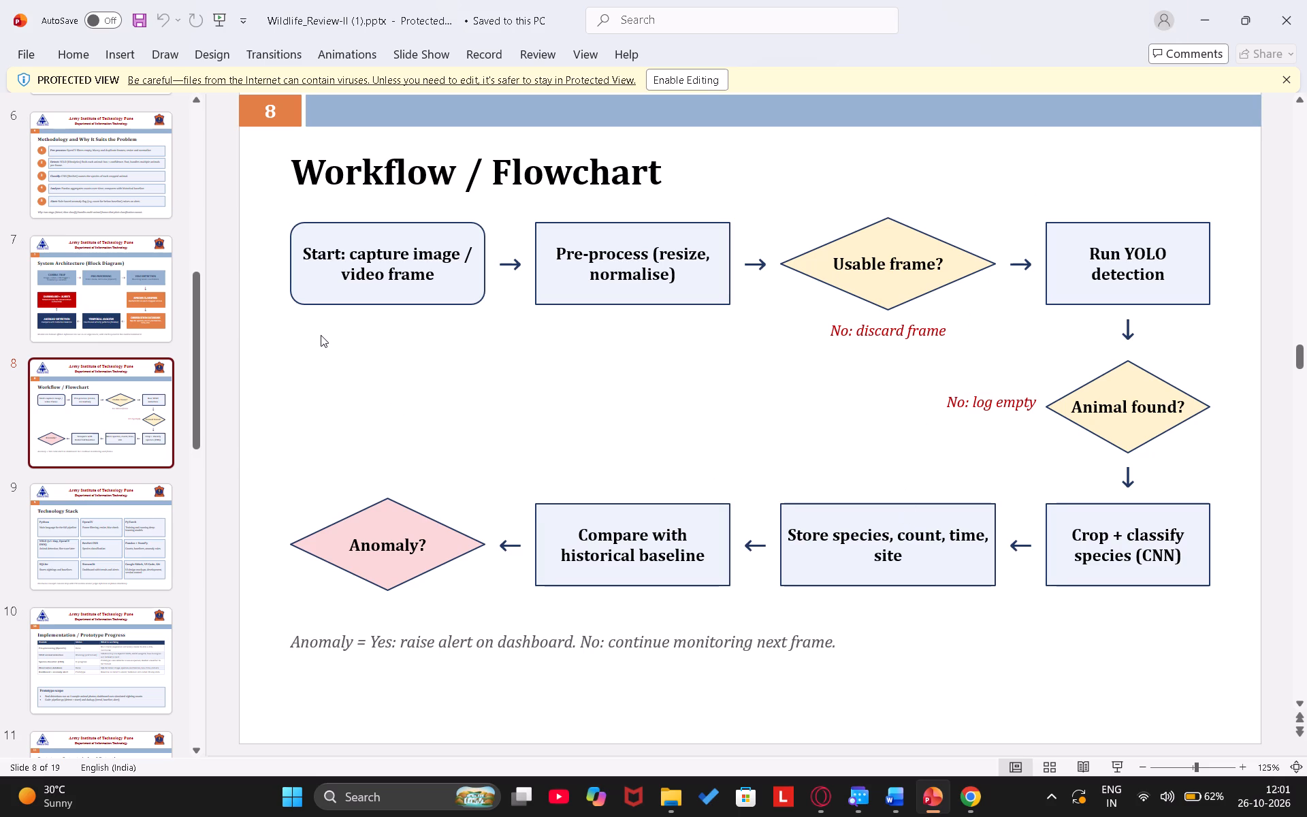
Open slide 10, Implementation / Prototype Progress, to examine the module status table and prototype scope.
scroll(90, 630, "down", 1)
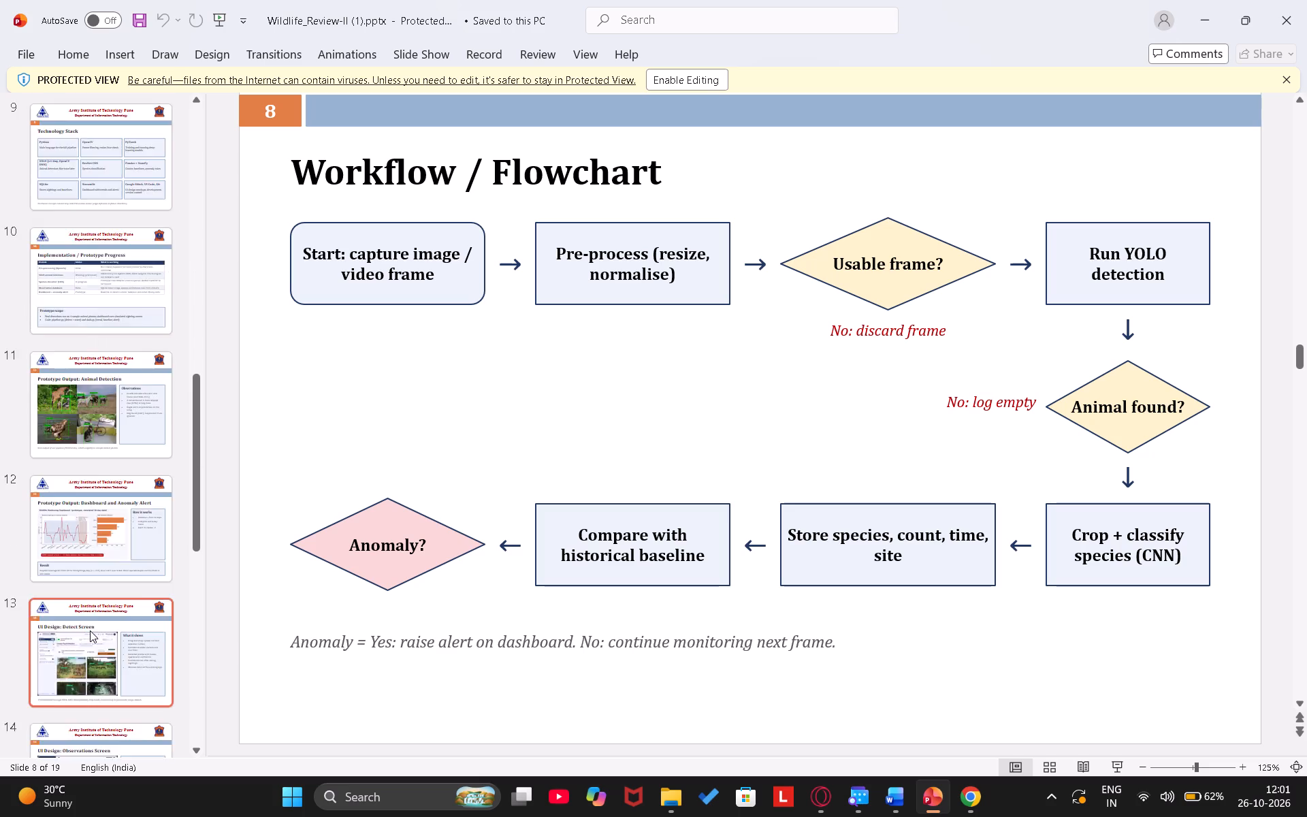
scroll(90, 630, "down", 1)
left_click(68, 397)
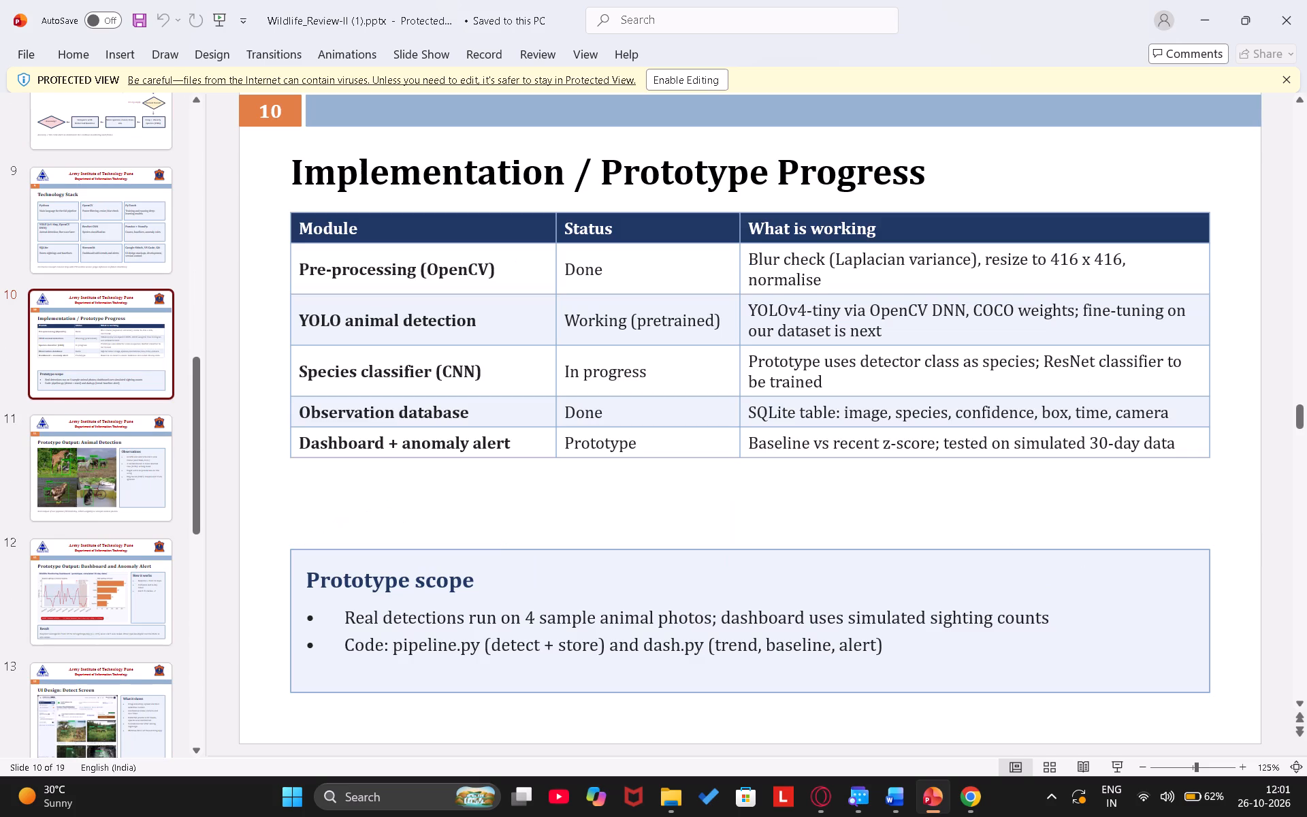
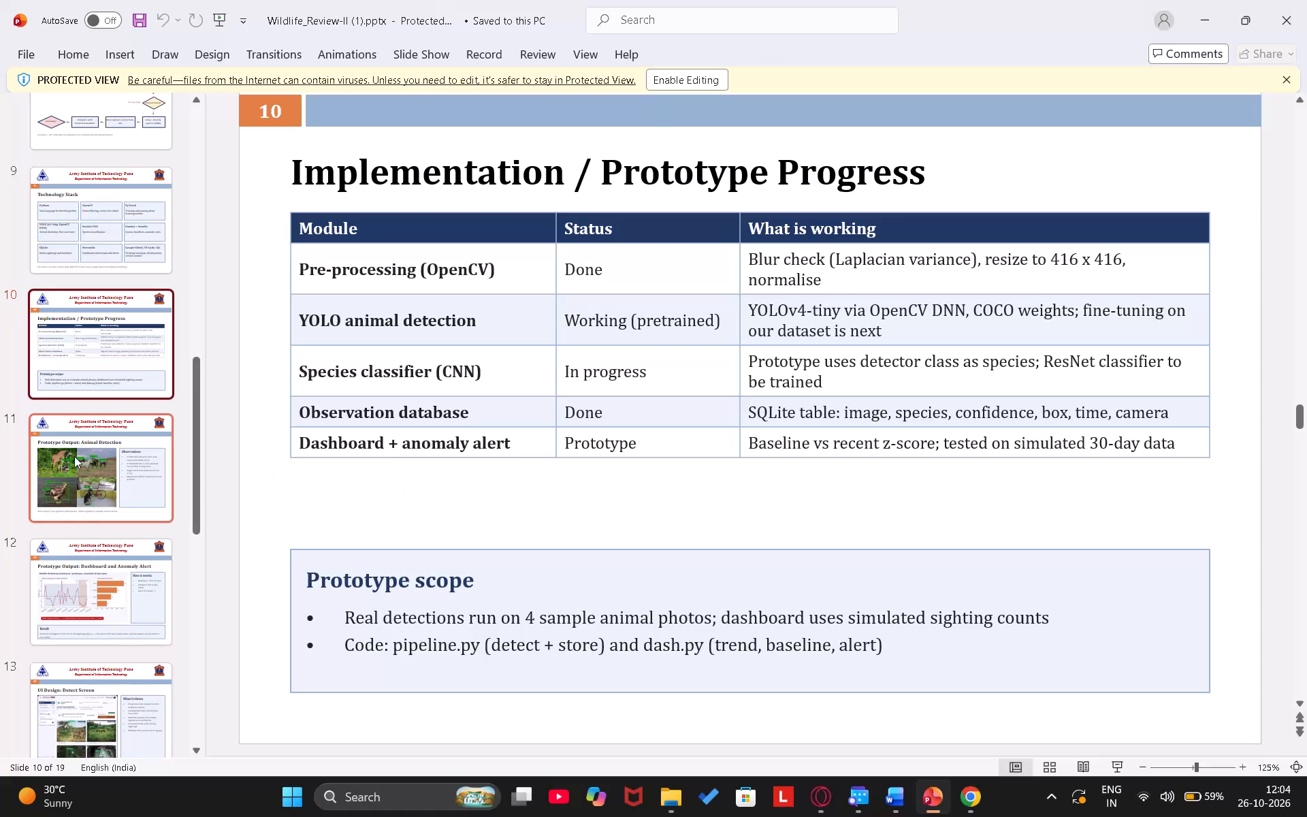
View slide 11, Prototype Output: Animal Detection, and return to slide 9, Technology Stack, to examine their content.
left_click(71, 432)
left_click(88, 440)
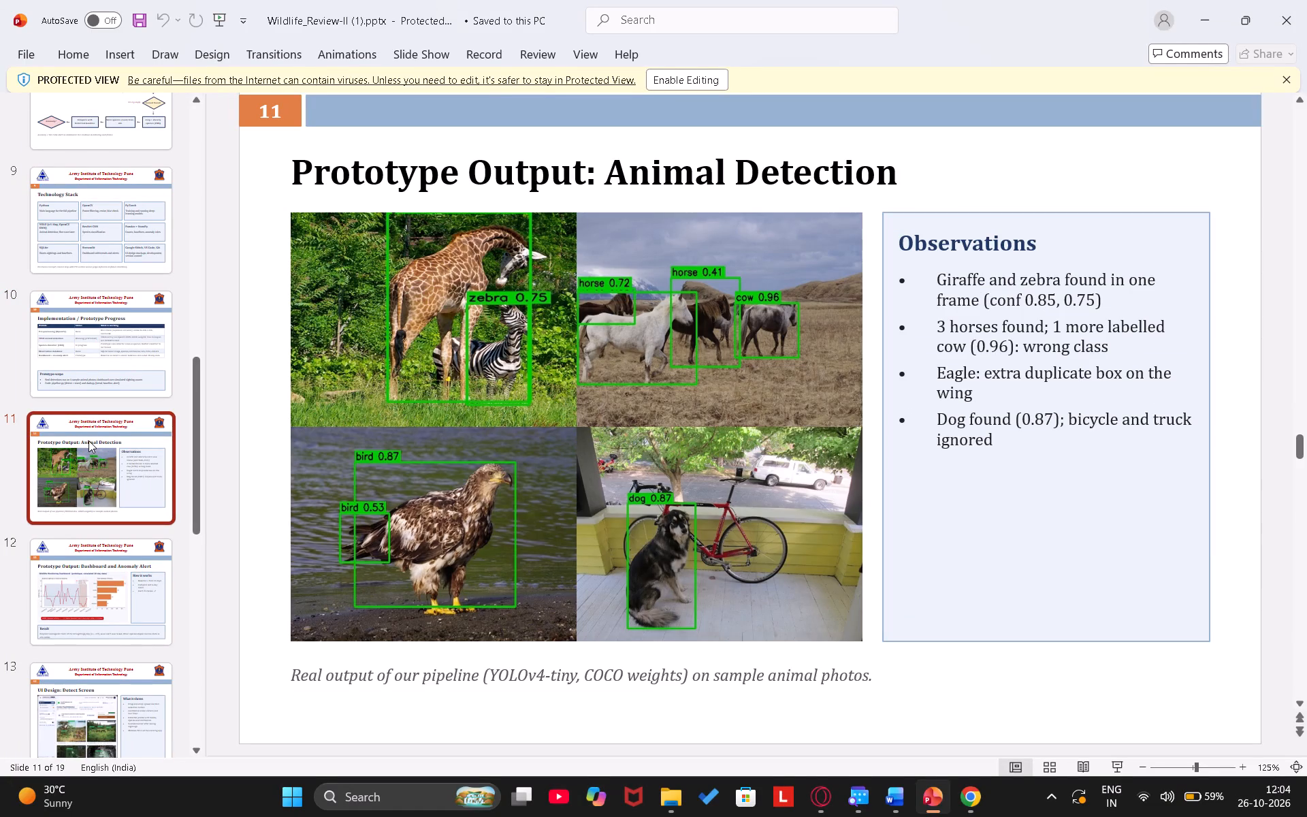
left_click(114, 258)
left_click(116, 337)
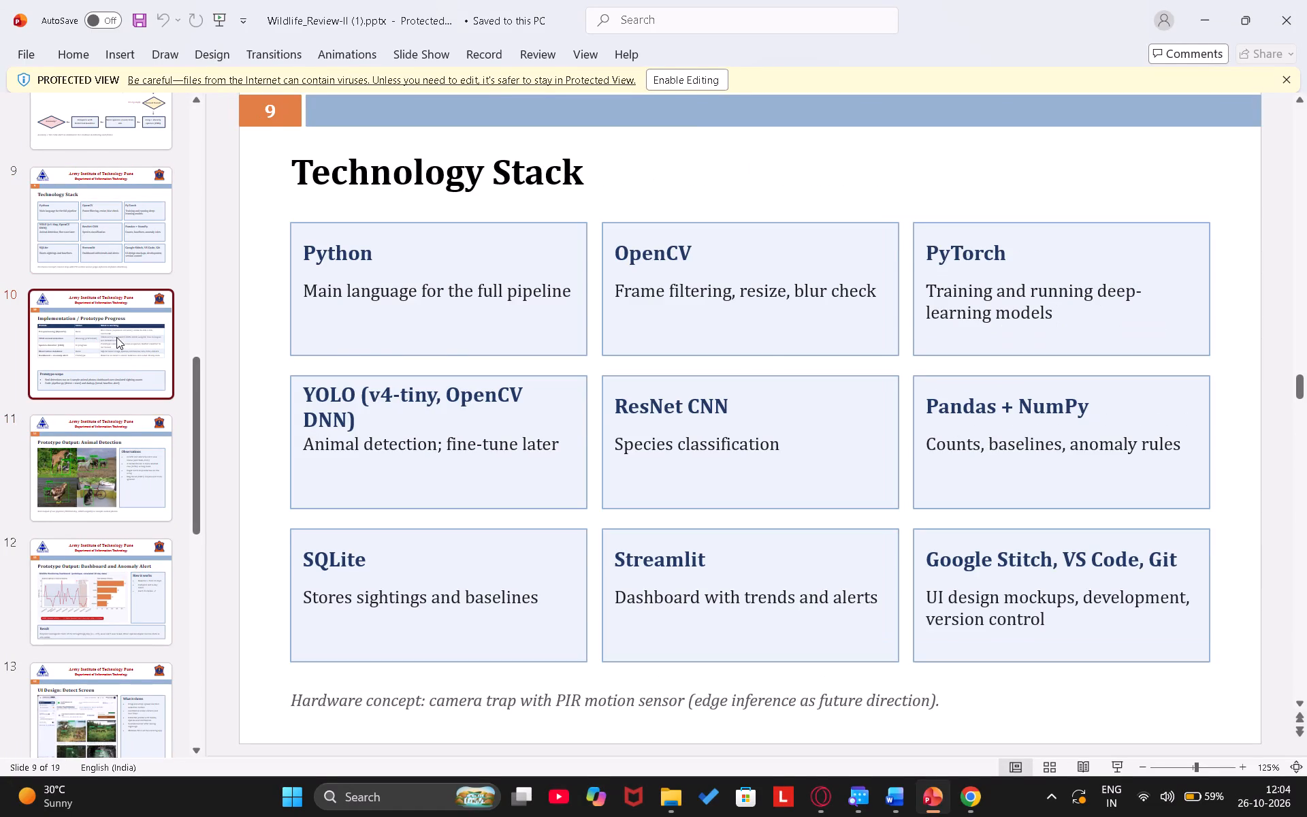
left_click(110, 261)
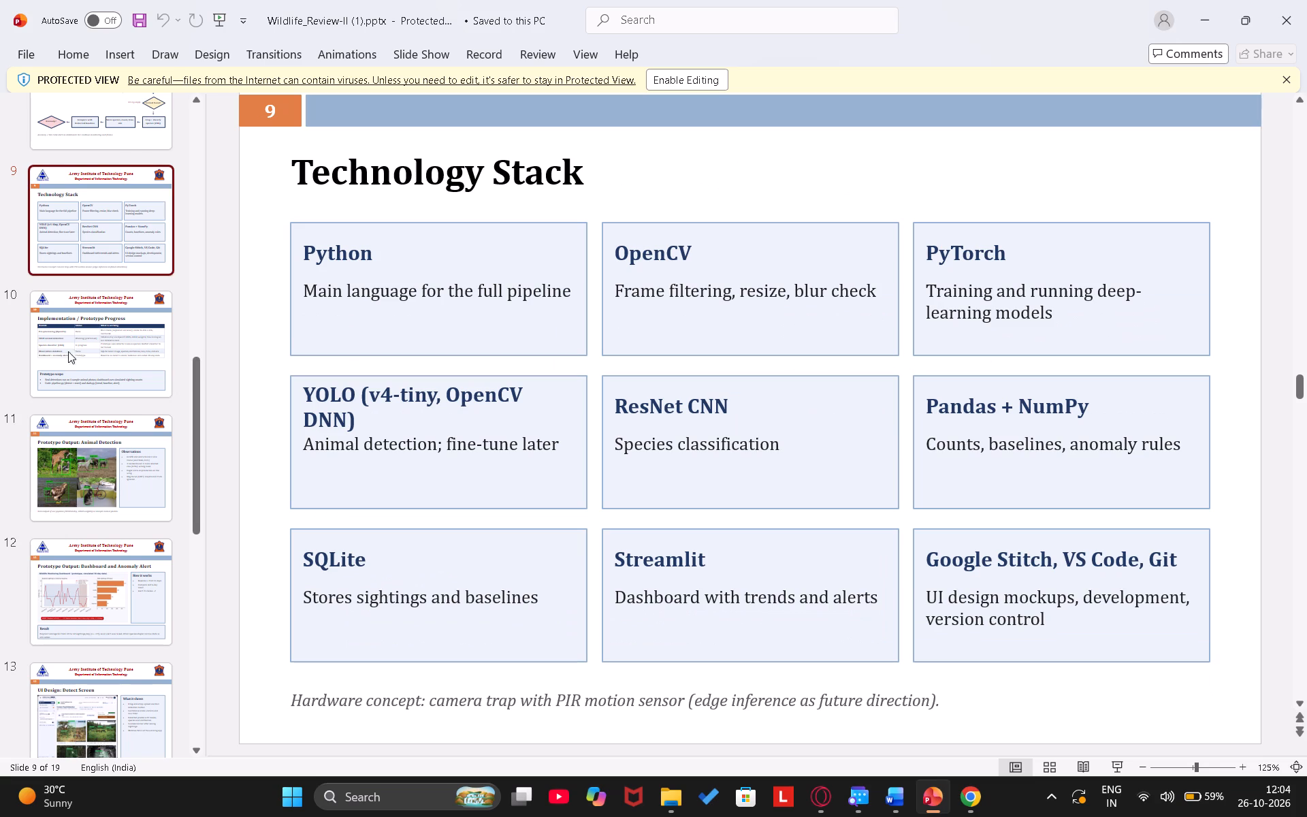
Copy a screen snip of slide 10 covering the module status table and the Prototype scope box.
left_click(78, 371)
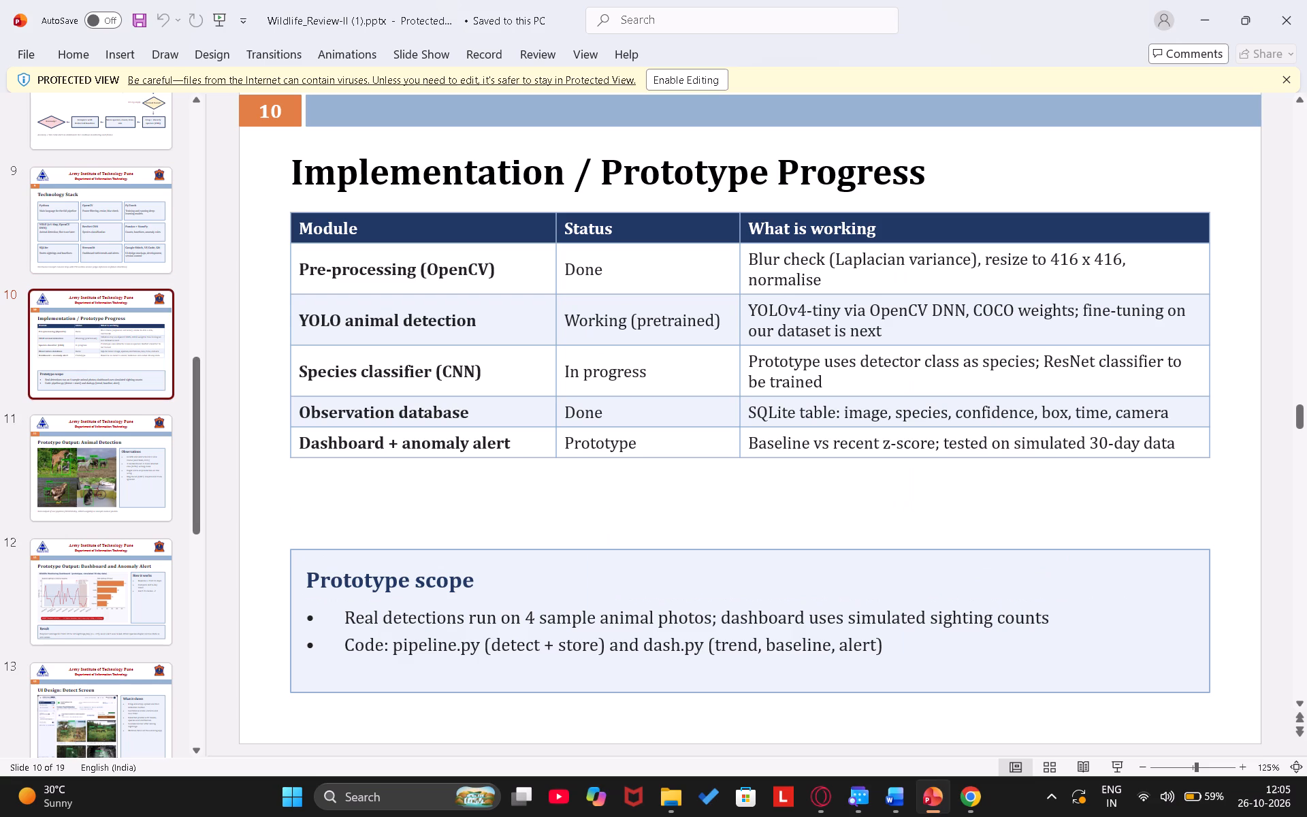
key("shift+super+s")
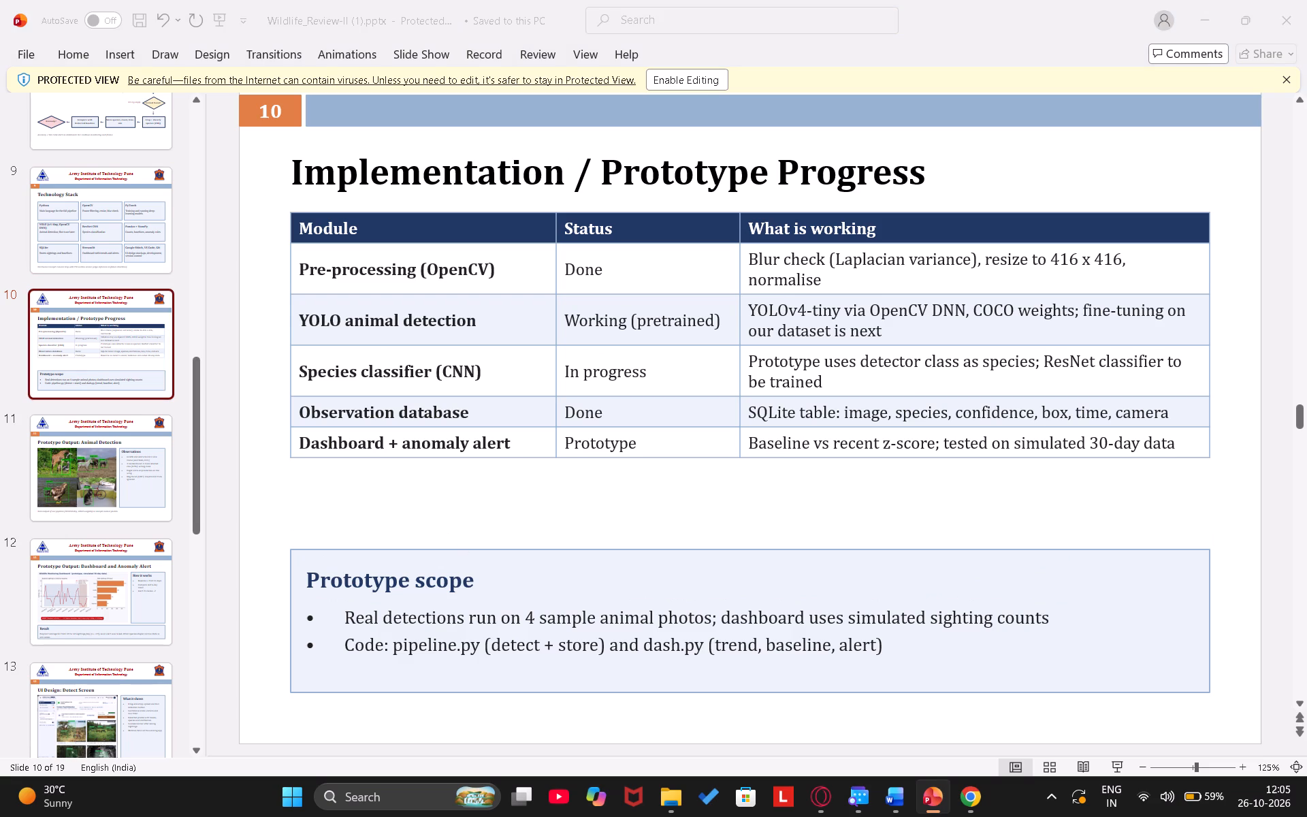
left_click_drag(220, 189, 1069, 560)
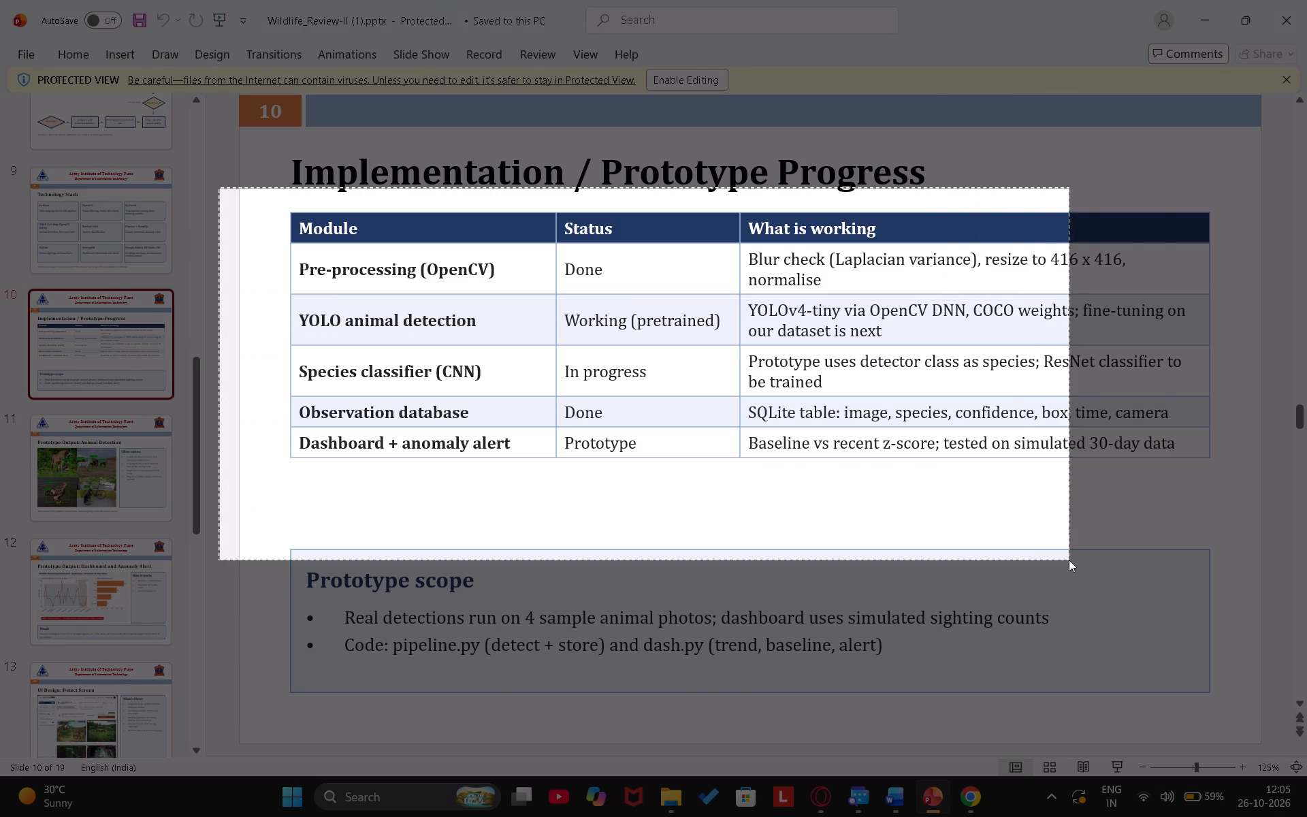
left_click_drag(1069, 560, 1302, 709)
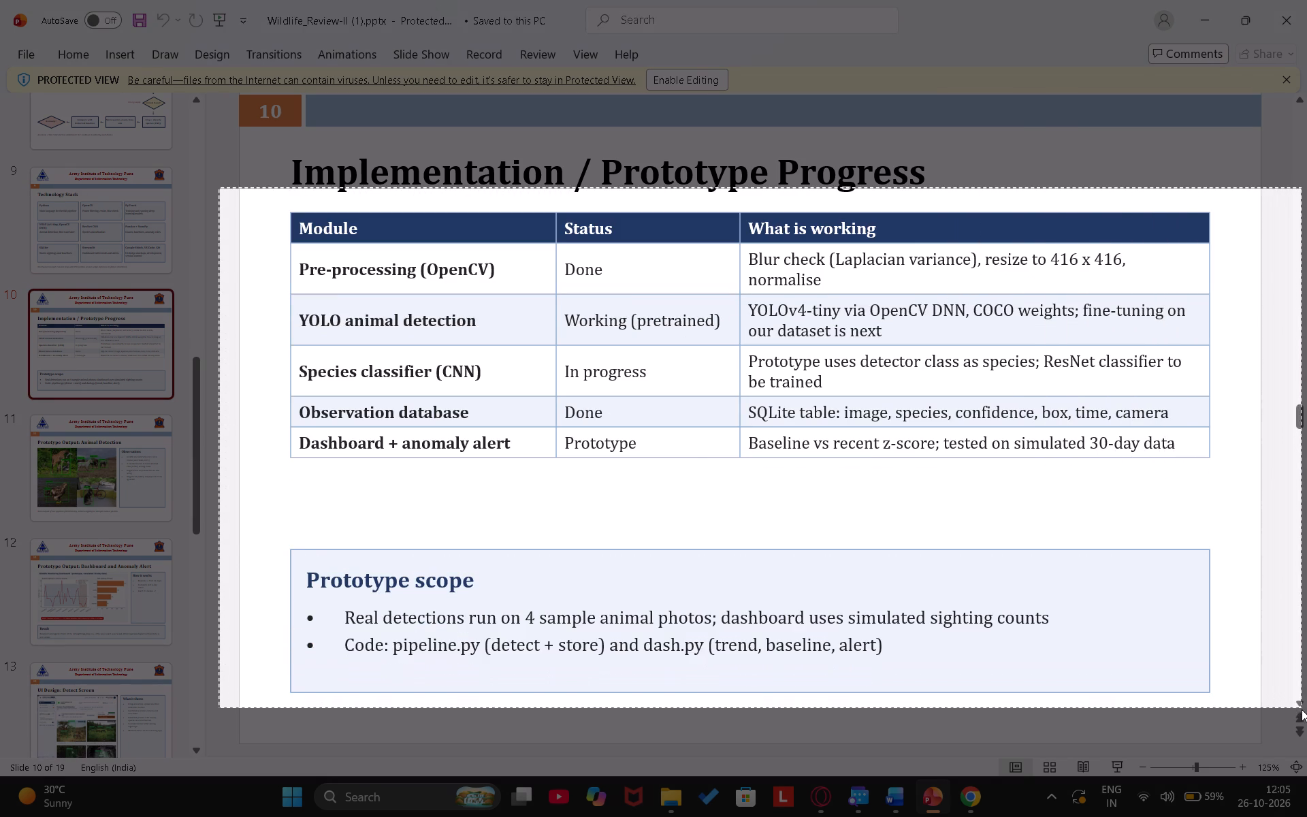
left_click_drag(1302, 709, 1300, 711)
scroll(1300, 711, "down", 1)
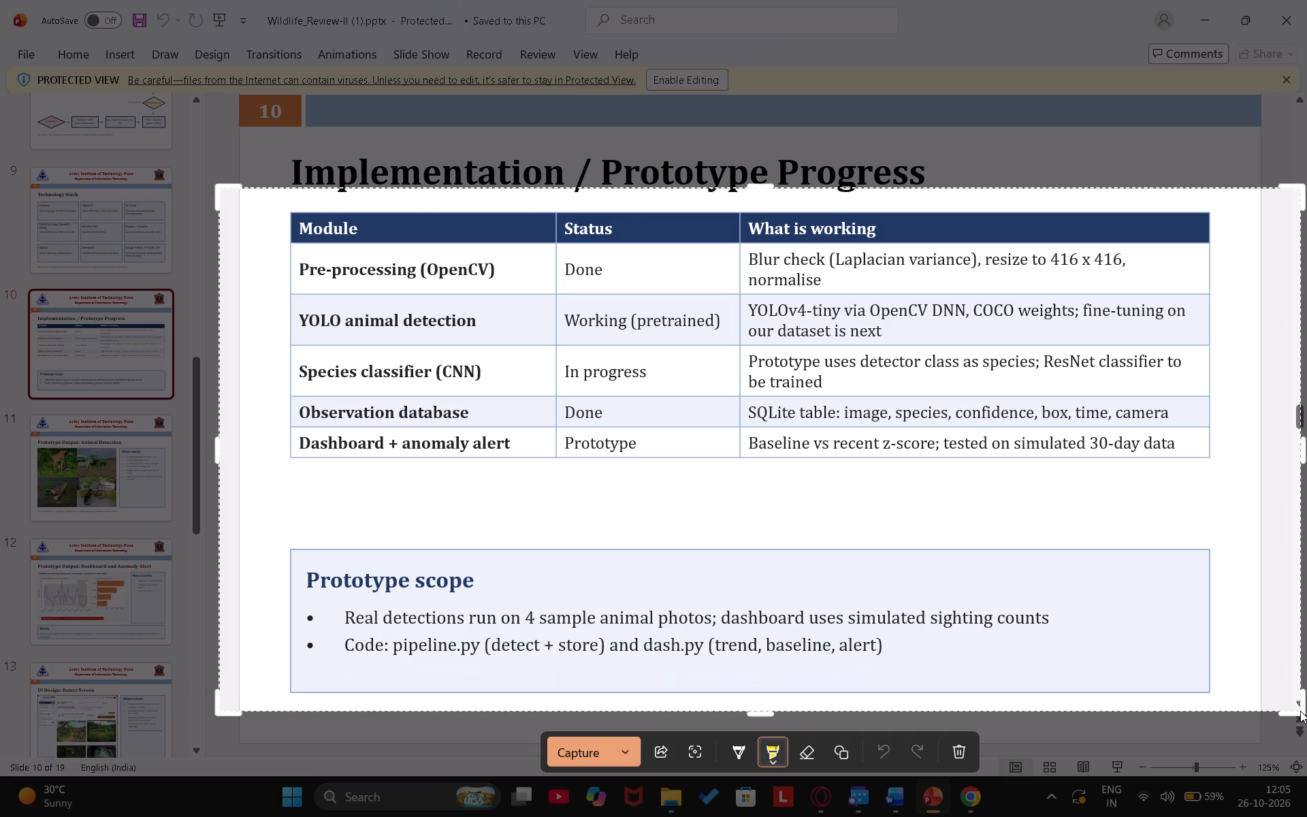
key("ctrl+c")
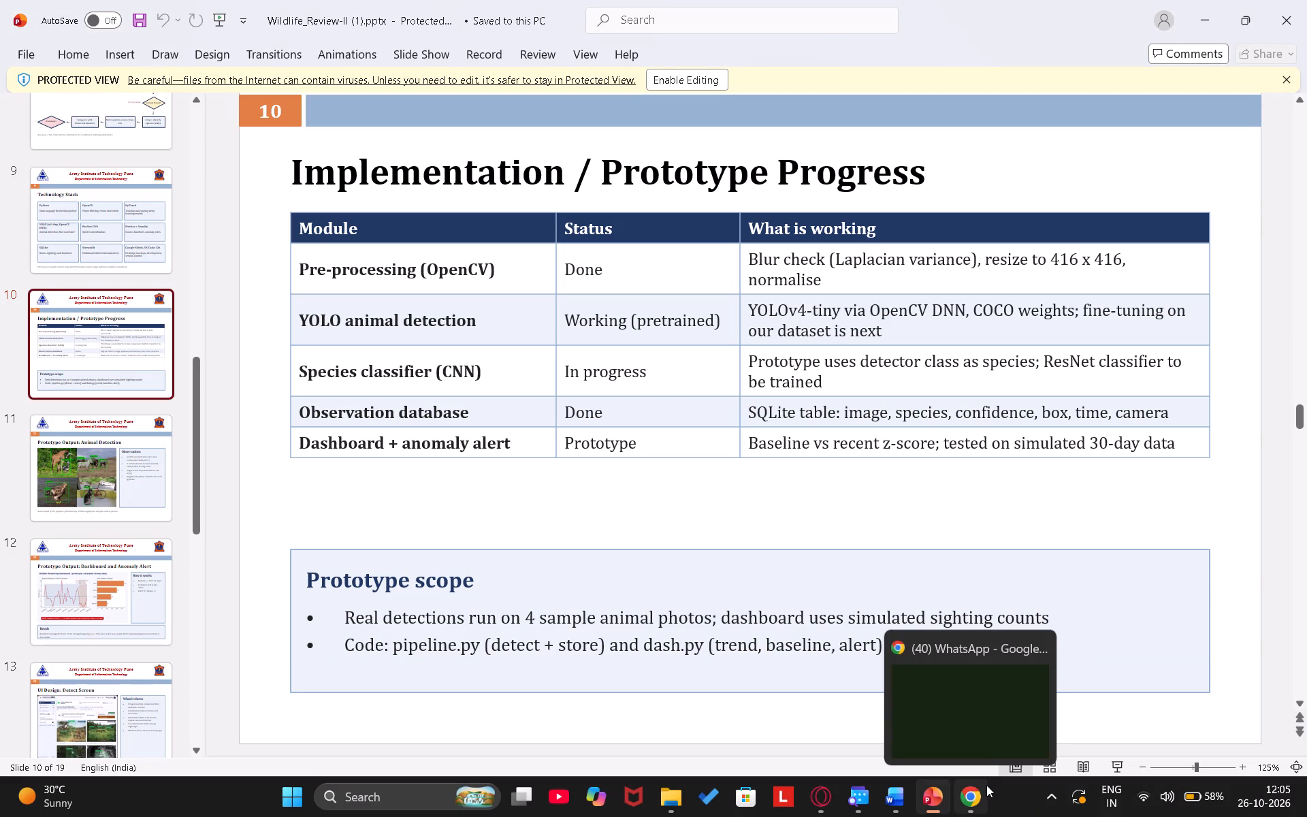
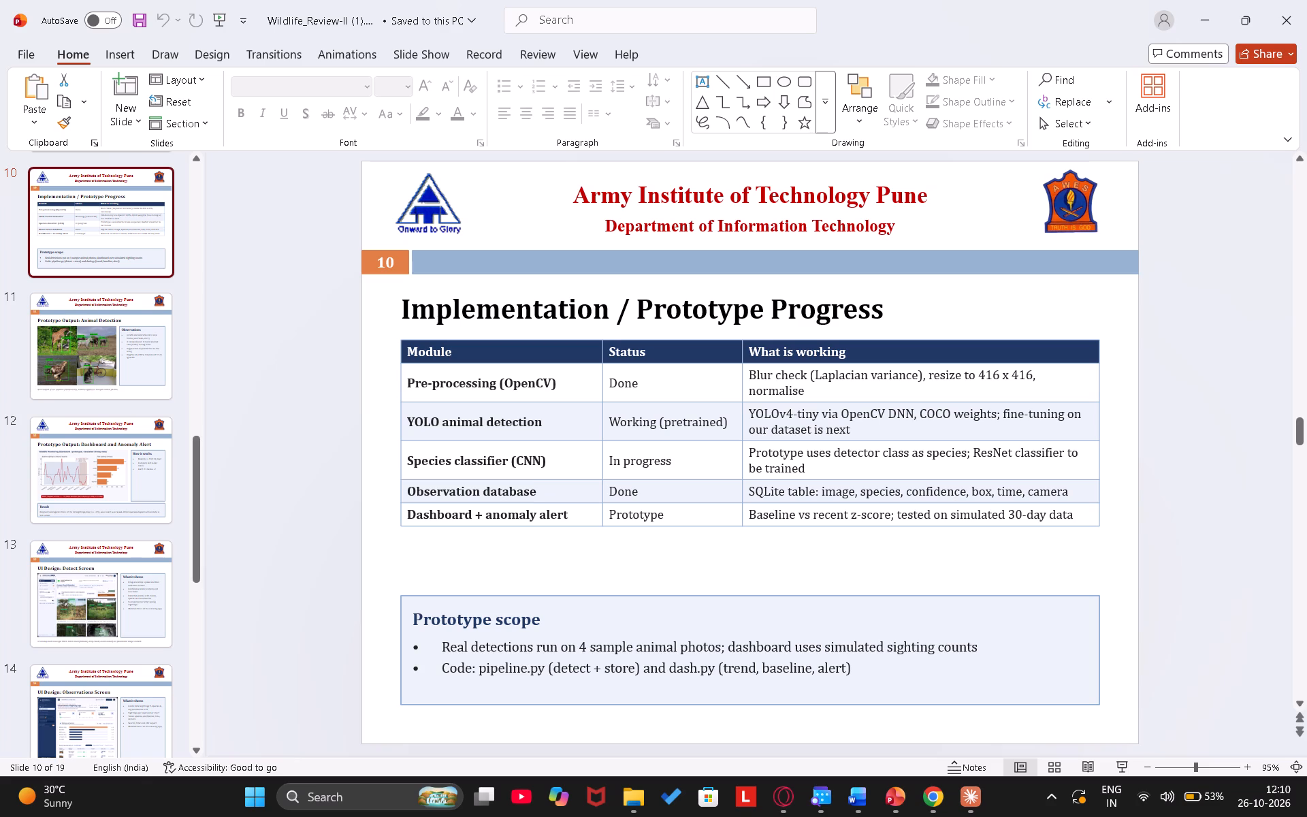
Replace the word "Prototype" in slide 10's title with "Research", making the title "Implementation / Research Progress".
left_click(99, 458)
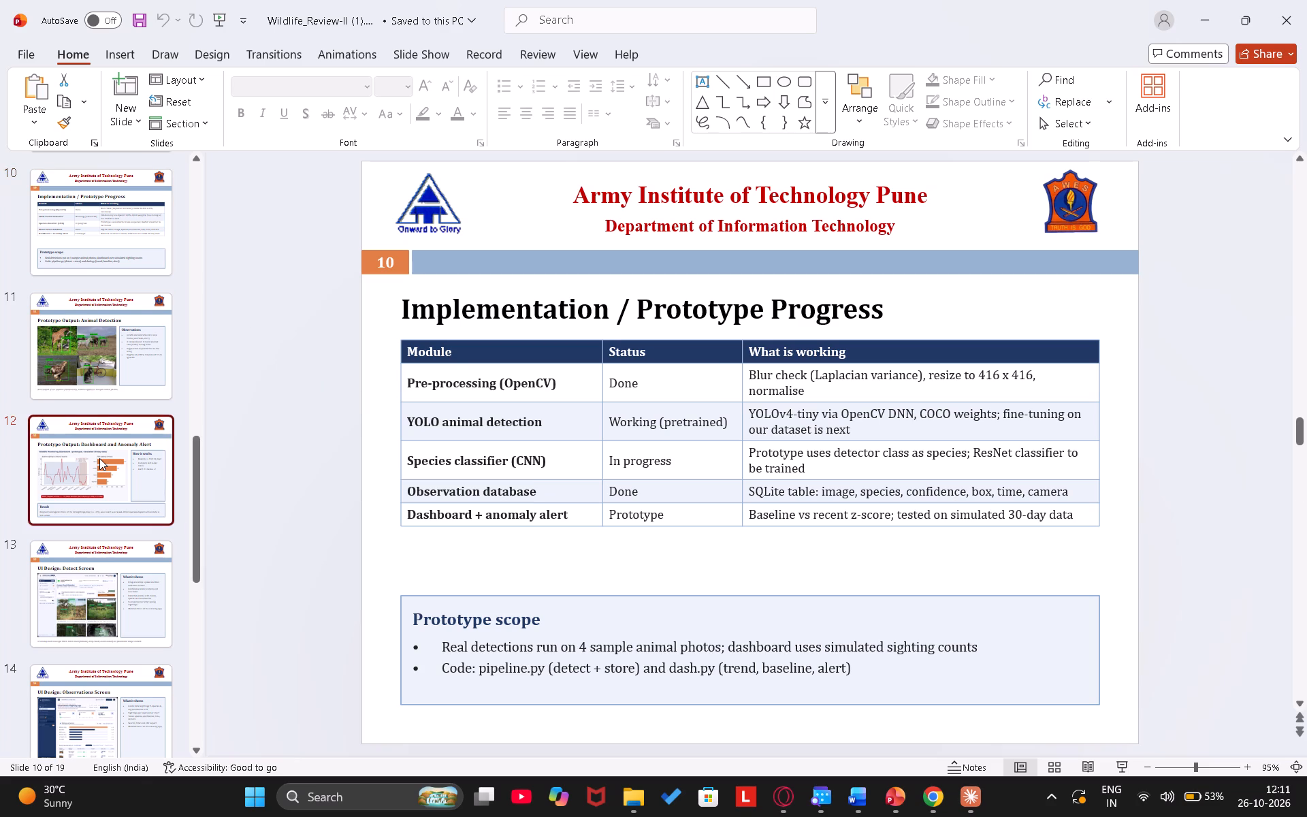
left_click(81, 320)
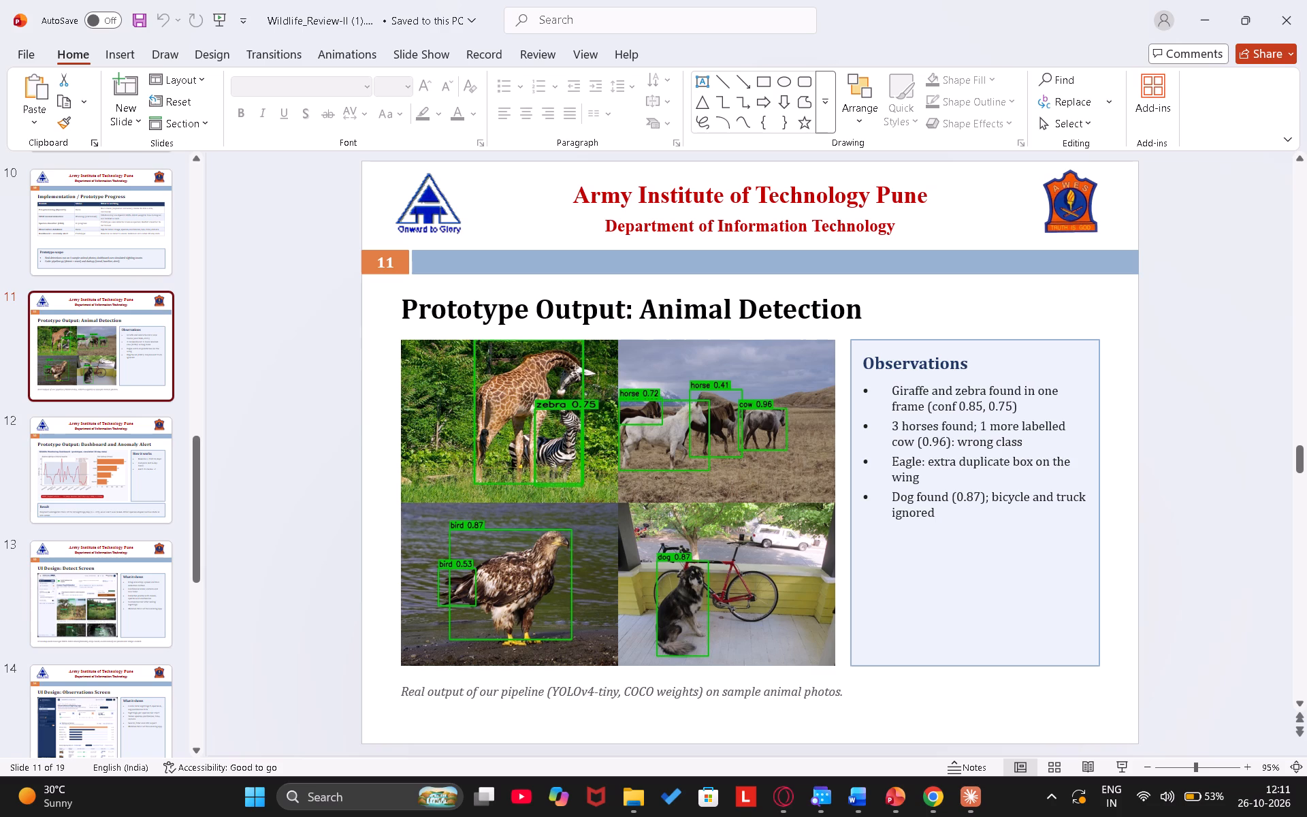
left_click(123, 235)
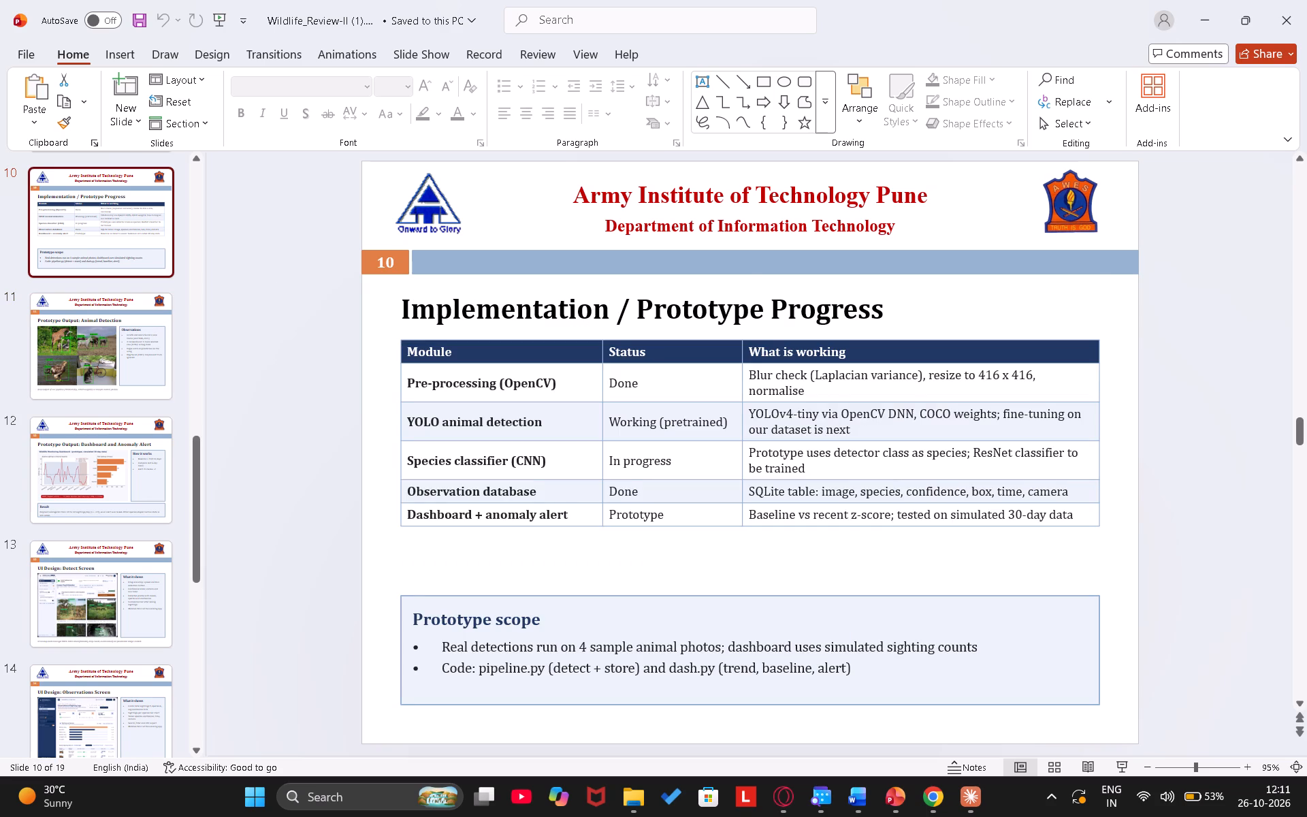
left_click(901, 313)
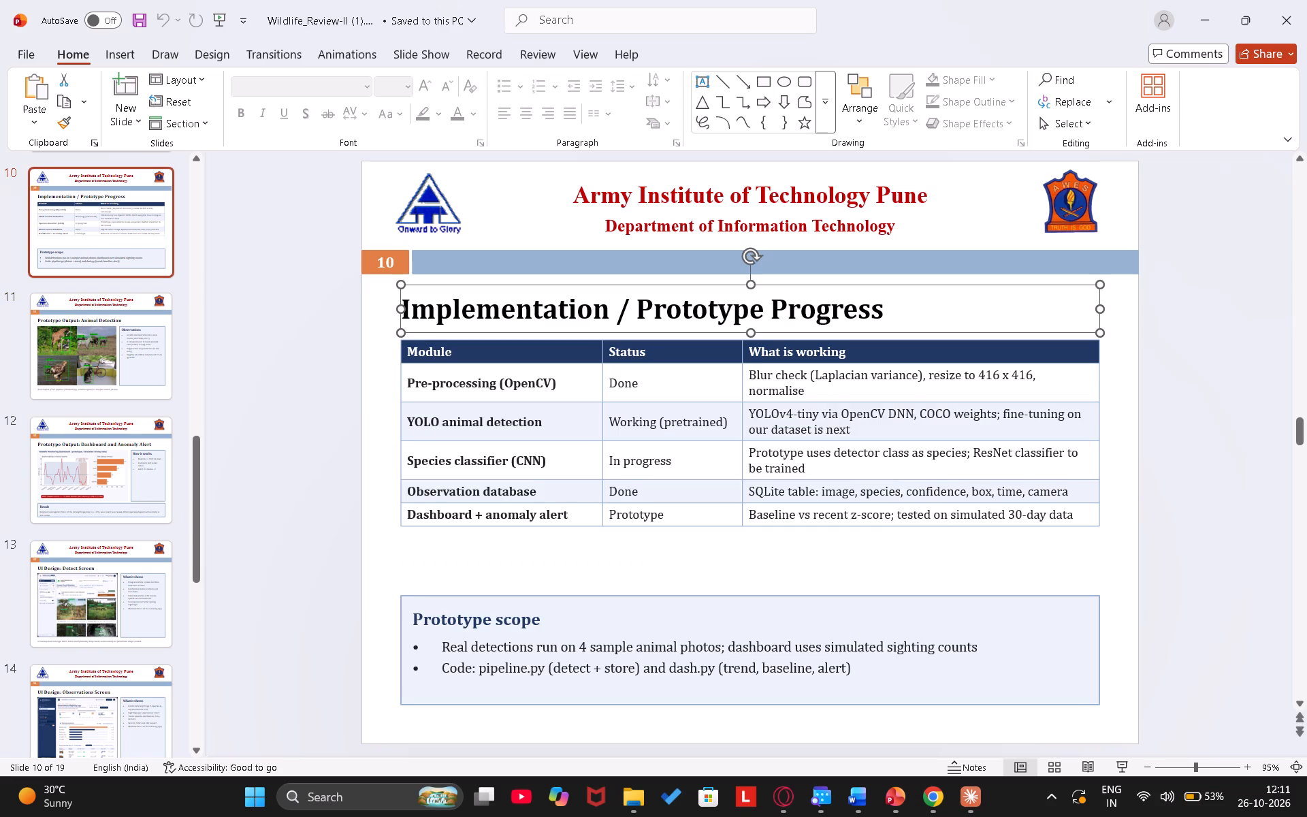
left_click(764, 310)
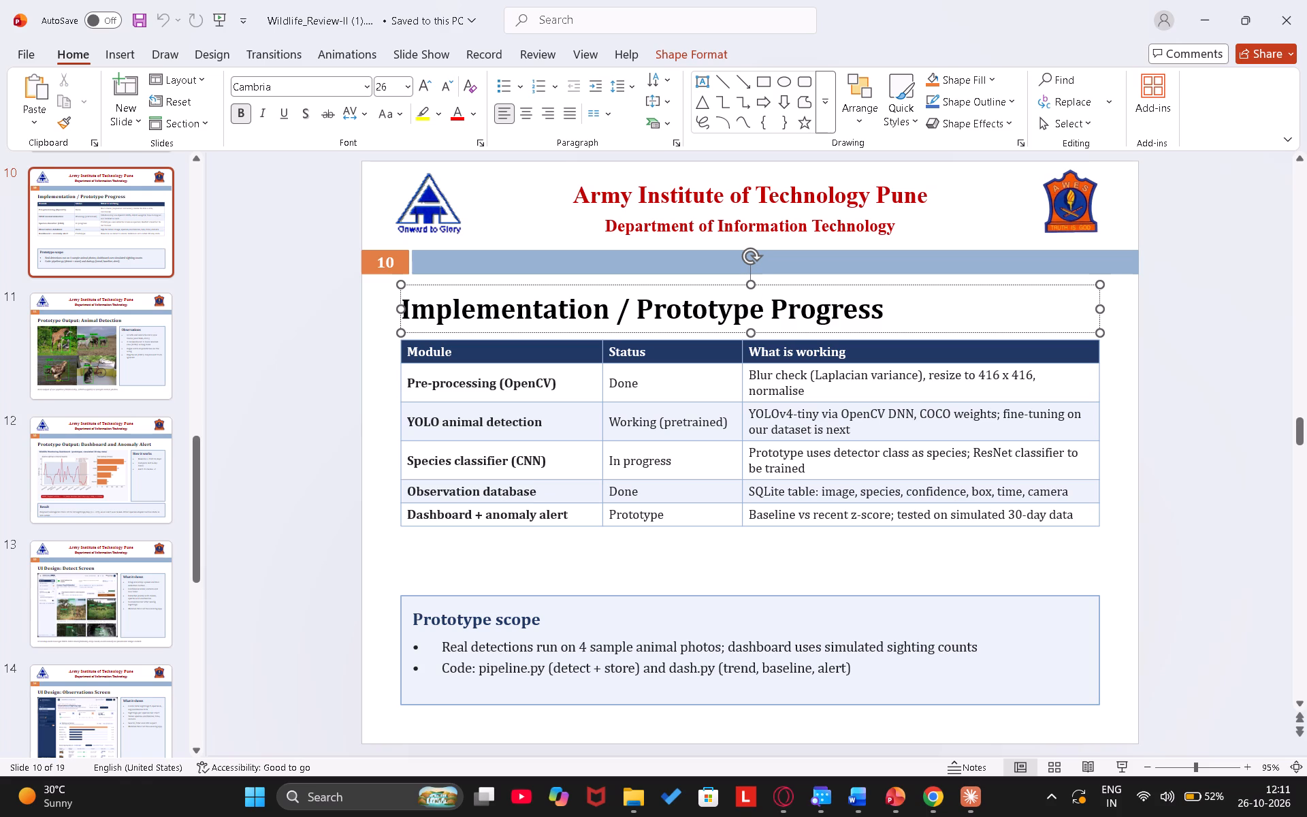
key("BackSpace")
key("BackSpace")
key("BackSpace")
key("BackSpace")
key("BackSpace")
key("BackSpace")
key("BackSpace")
key("BackSpace")
key("BackSpace")
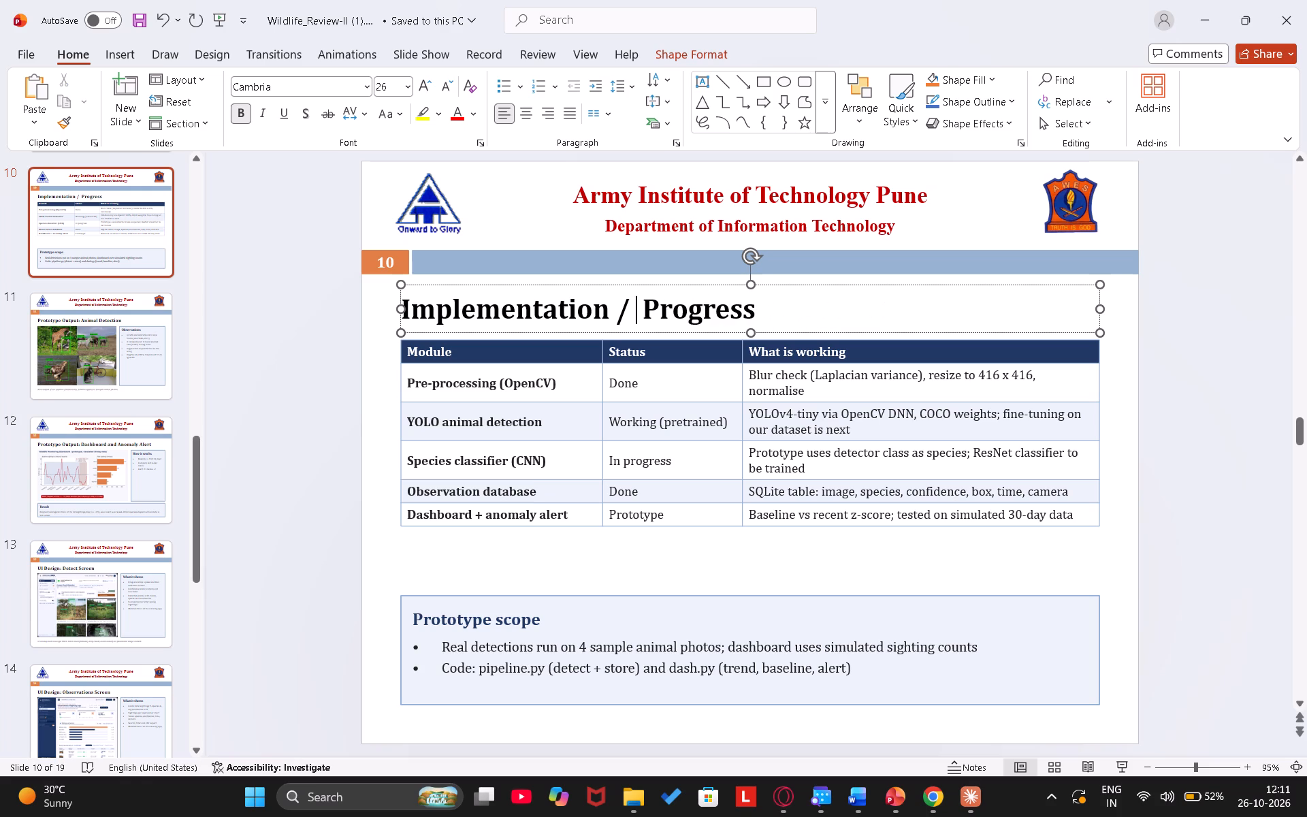
type("research")
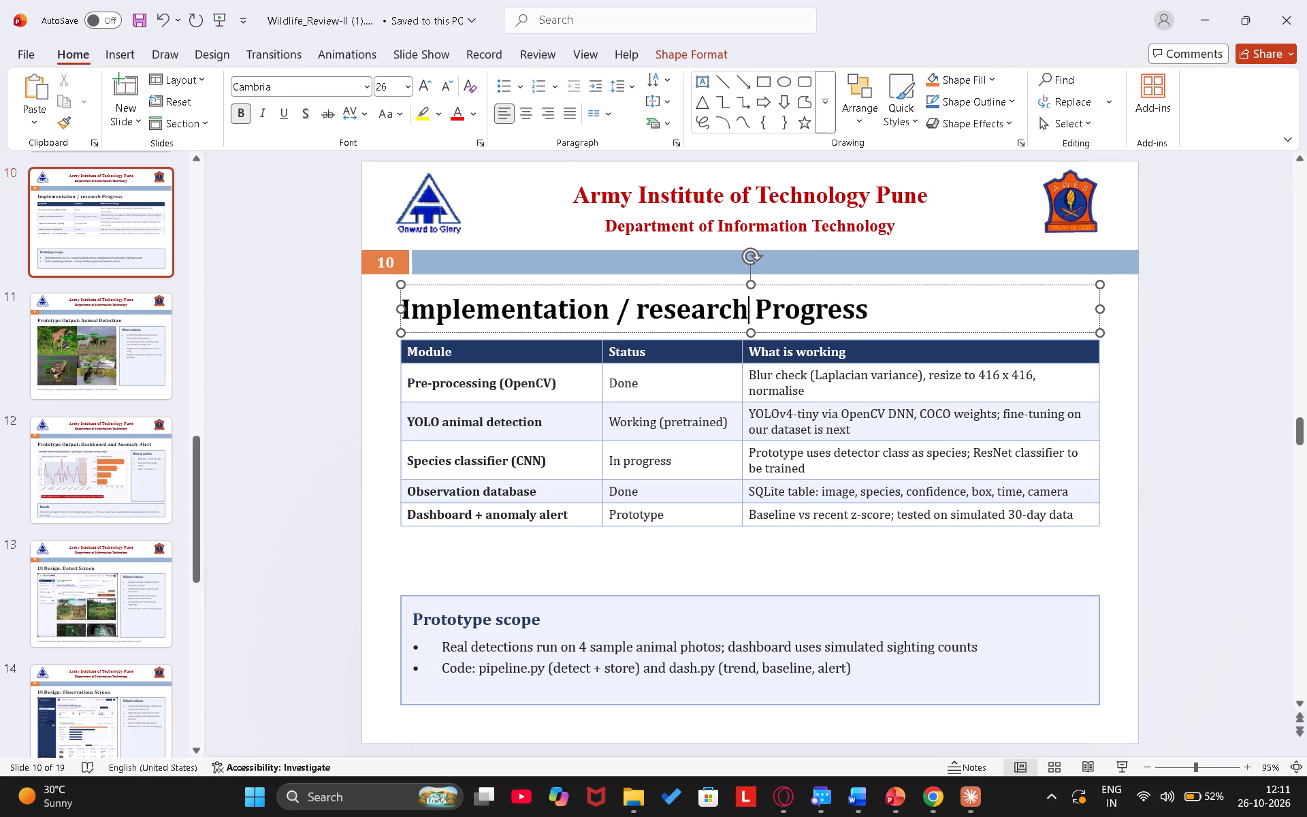
left_click(650, 312)
key("BackSpace")
key("r")
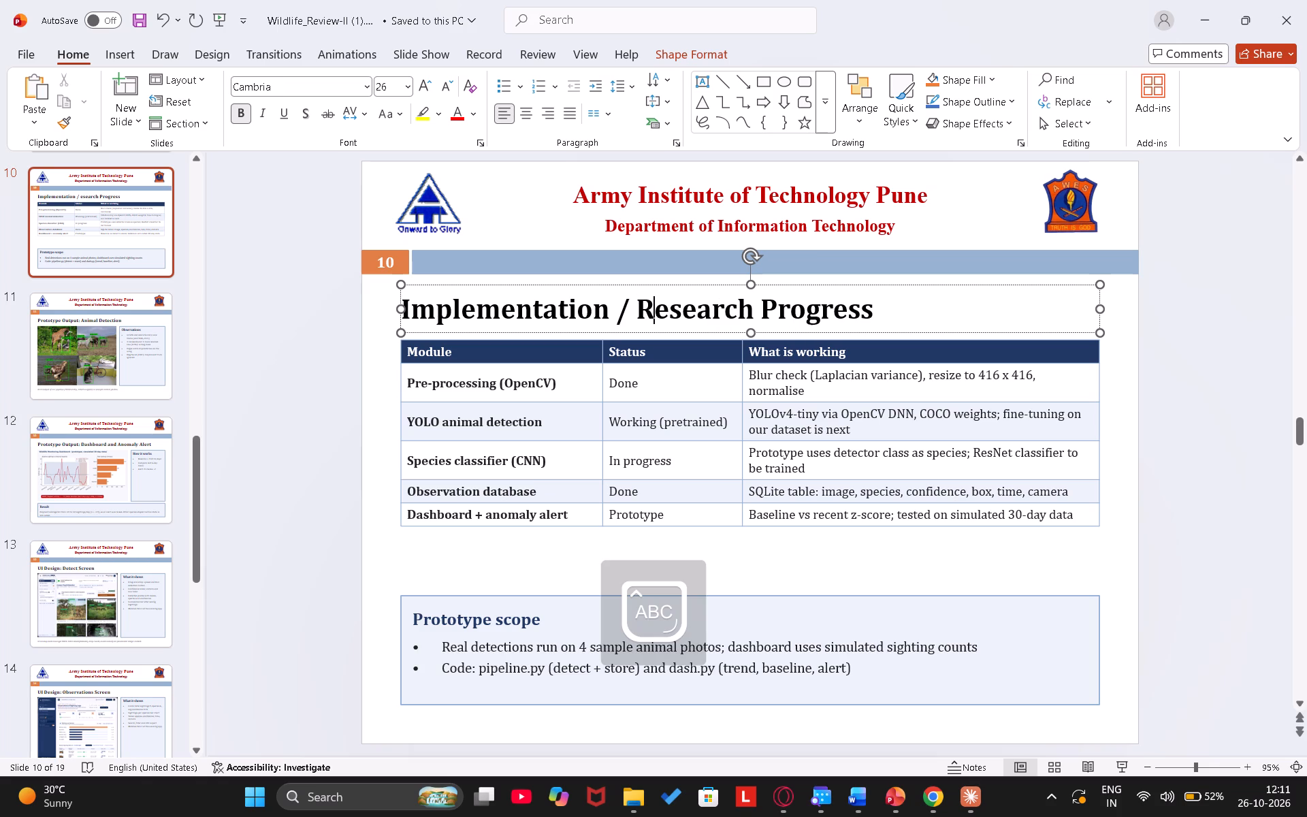
left_click(816, 557)
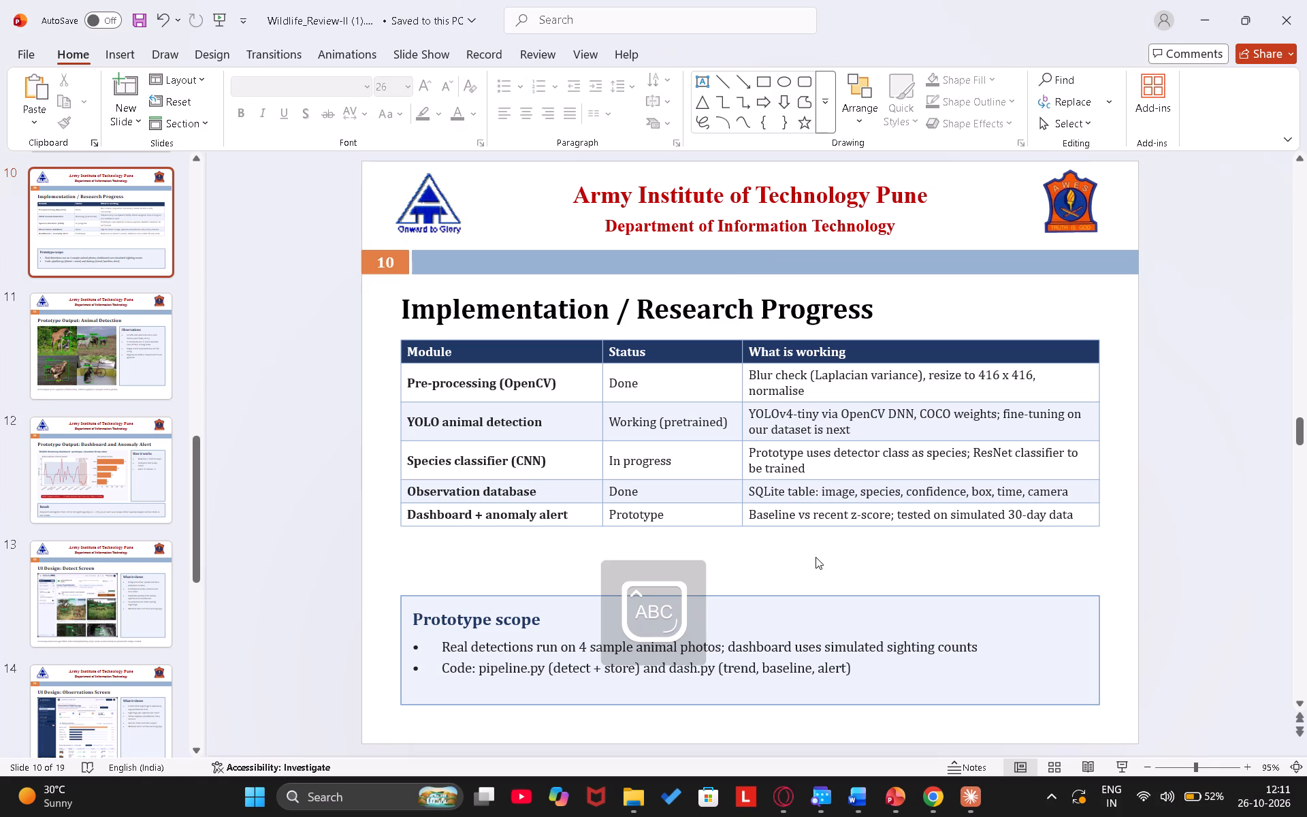
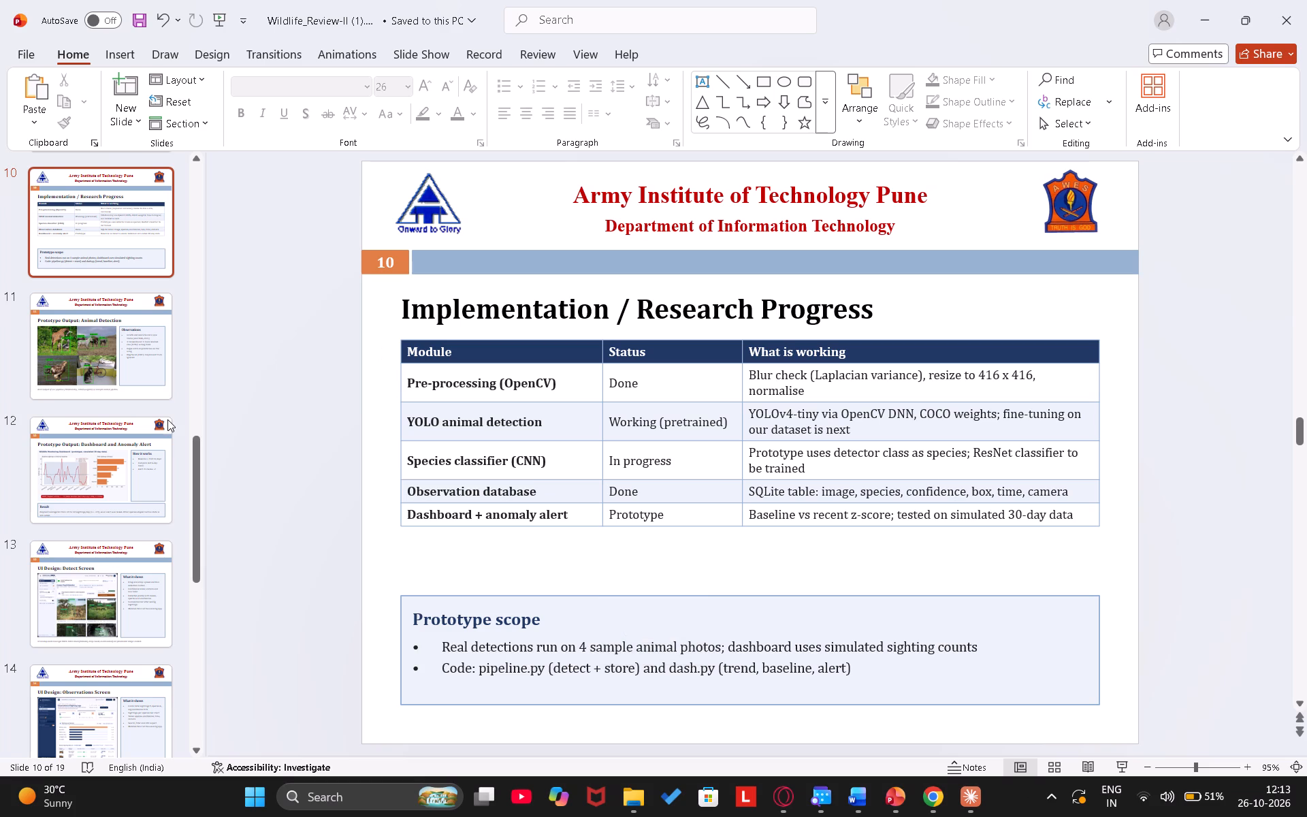
Go back to slide 7, "System Architecture (Block Diagram)", to view its block diagram.
scroll(104, 286, "up", 1)
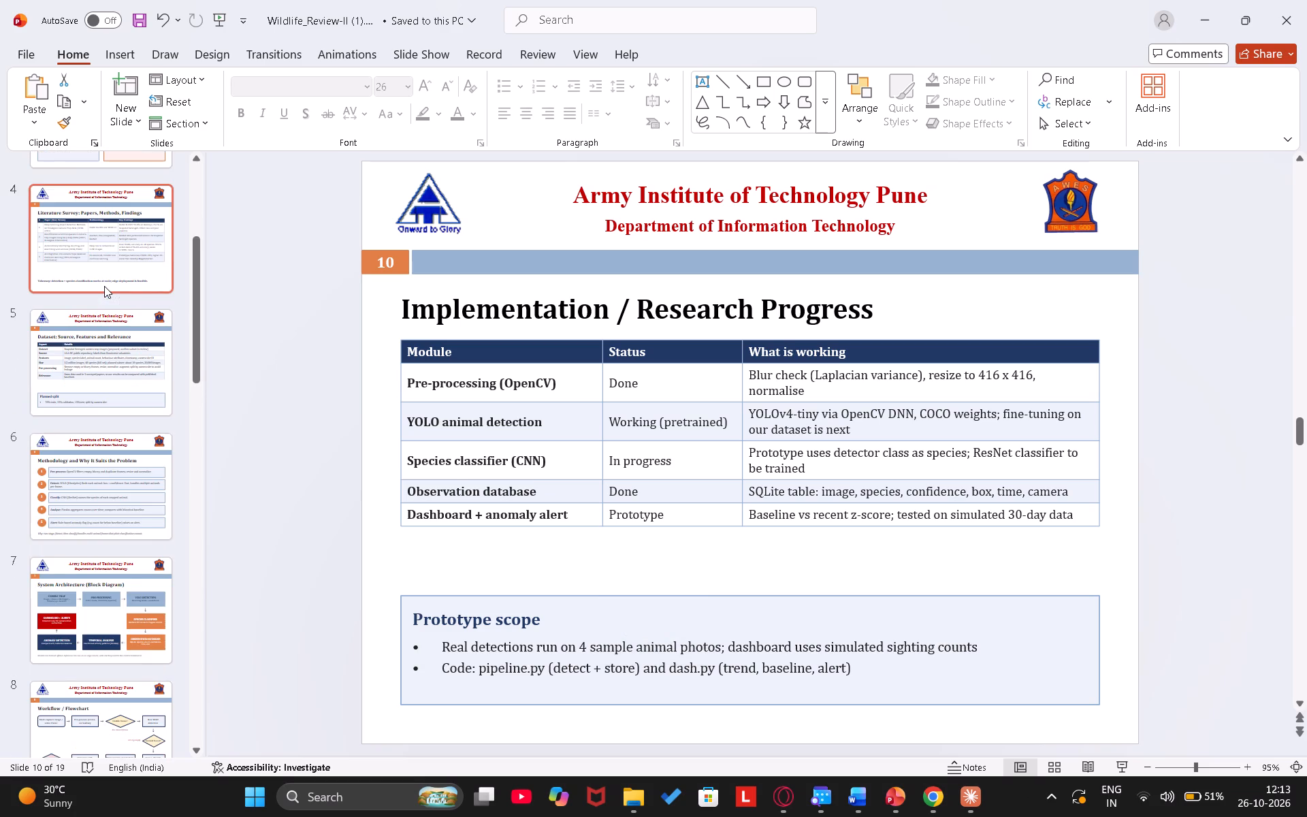
scroll(104, 286, "up", 1)
left_click(98, 628)
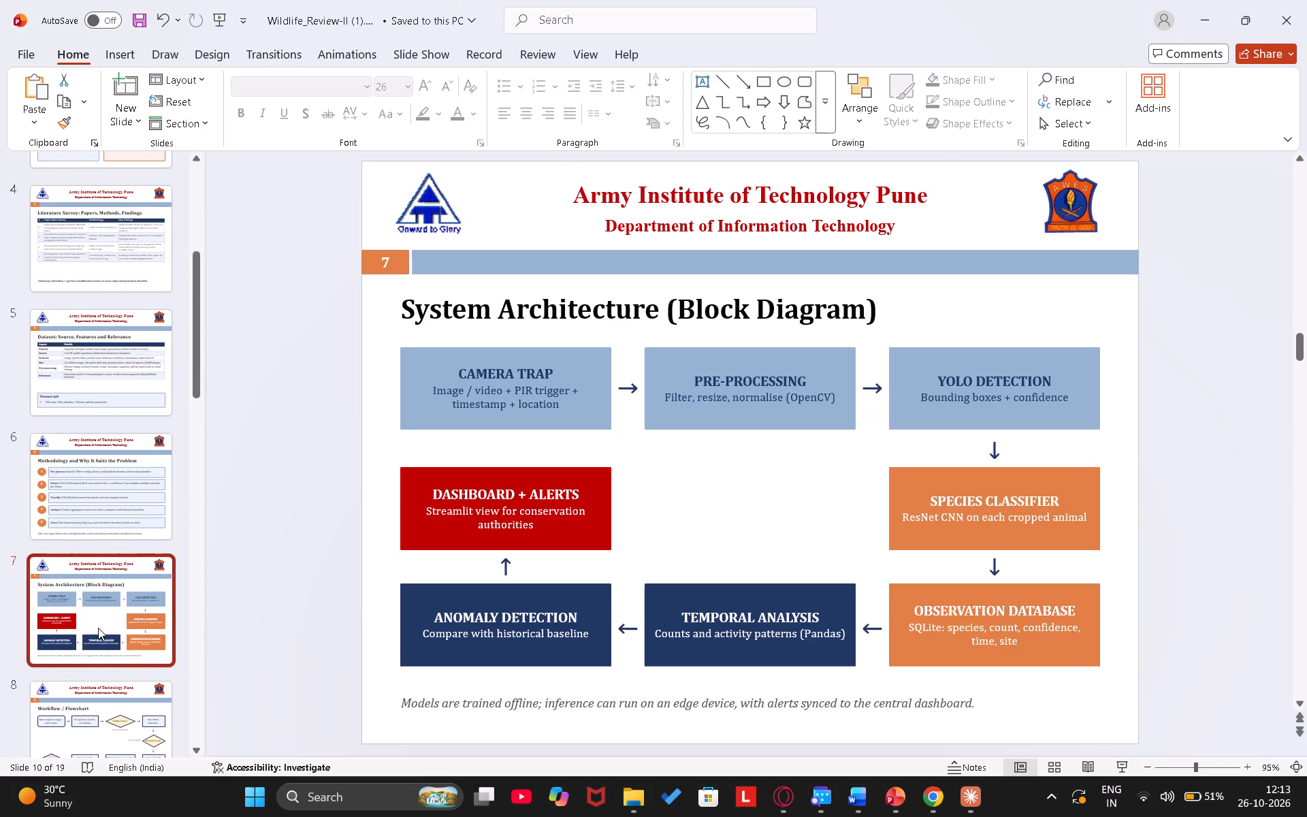
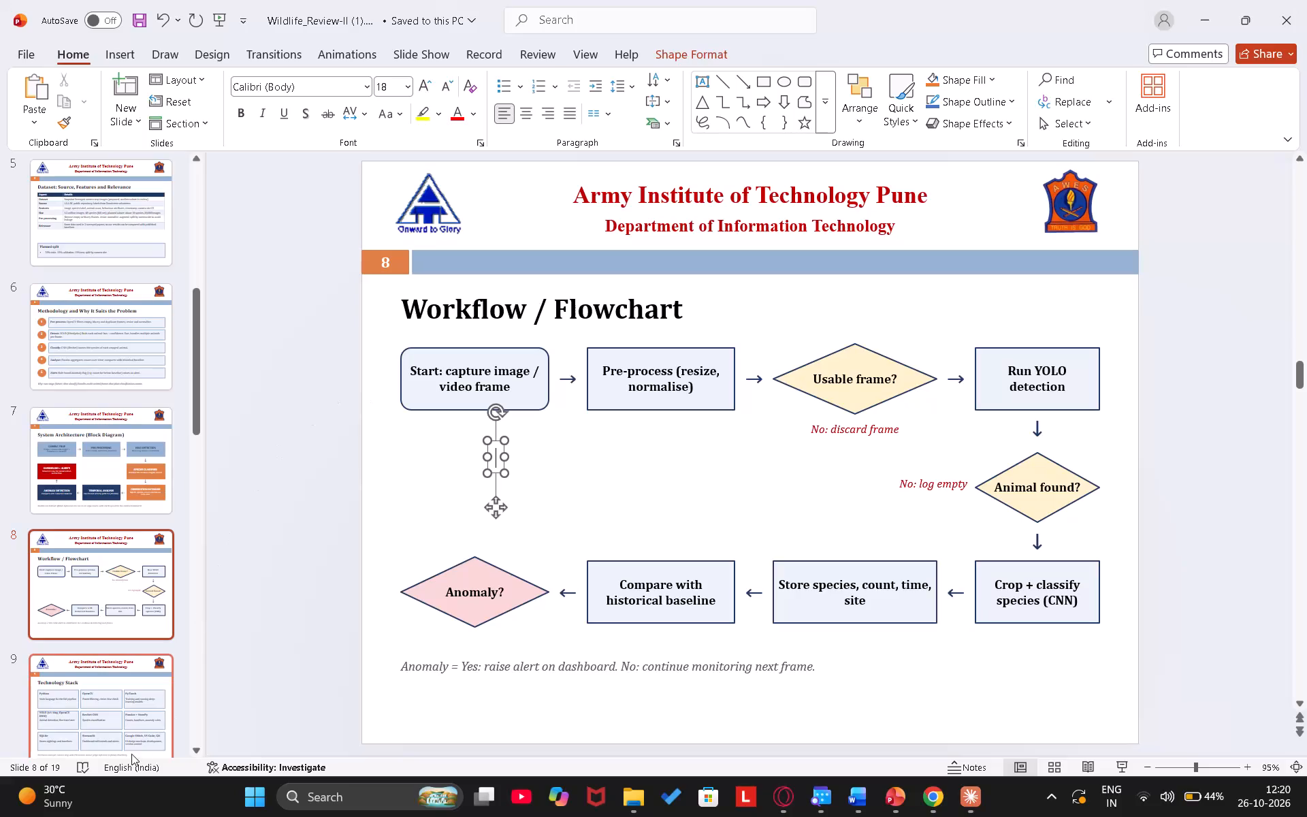
Look through slides 3 to 12, including "Progress Since Review 1" and "Implementation / Research Progress", ending on slide 9, "Technology Stack".
left_click(113, 723)
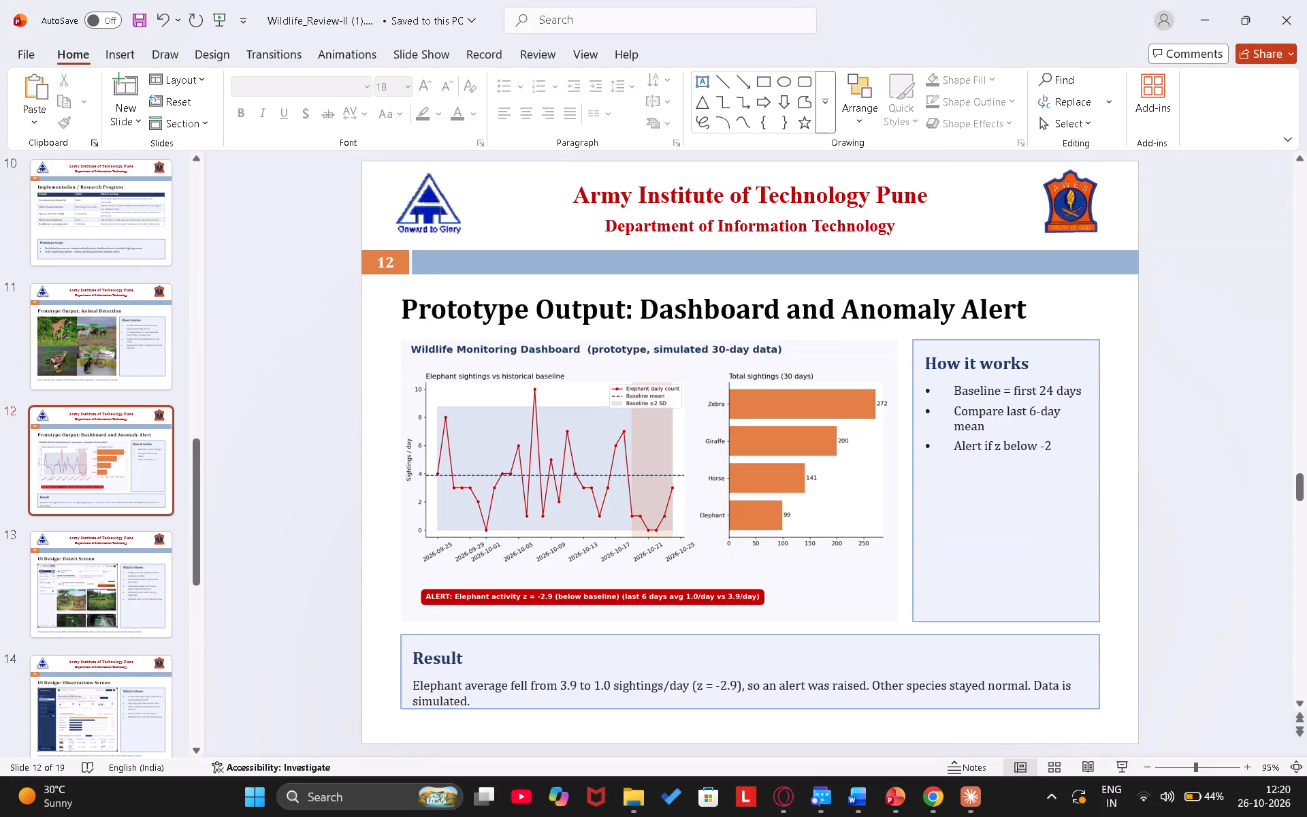
scroll(505, 553, "up", 1)
scroll(505, 553, "down", 1)
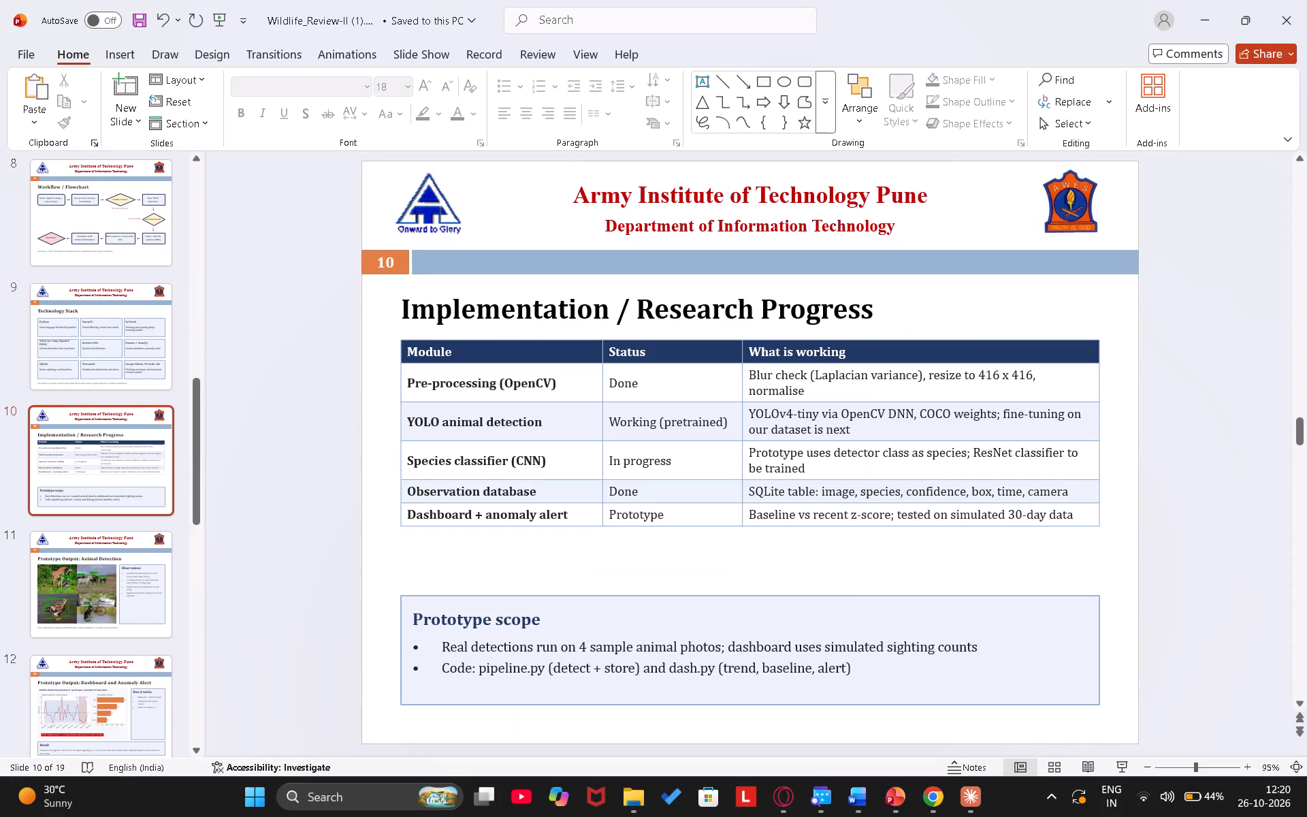
scroll(505, 553, "up", 1)
right_click(505, 553)
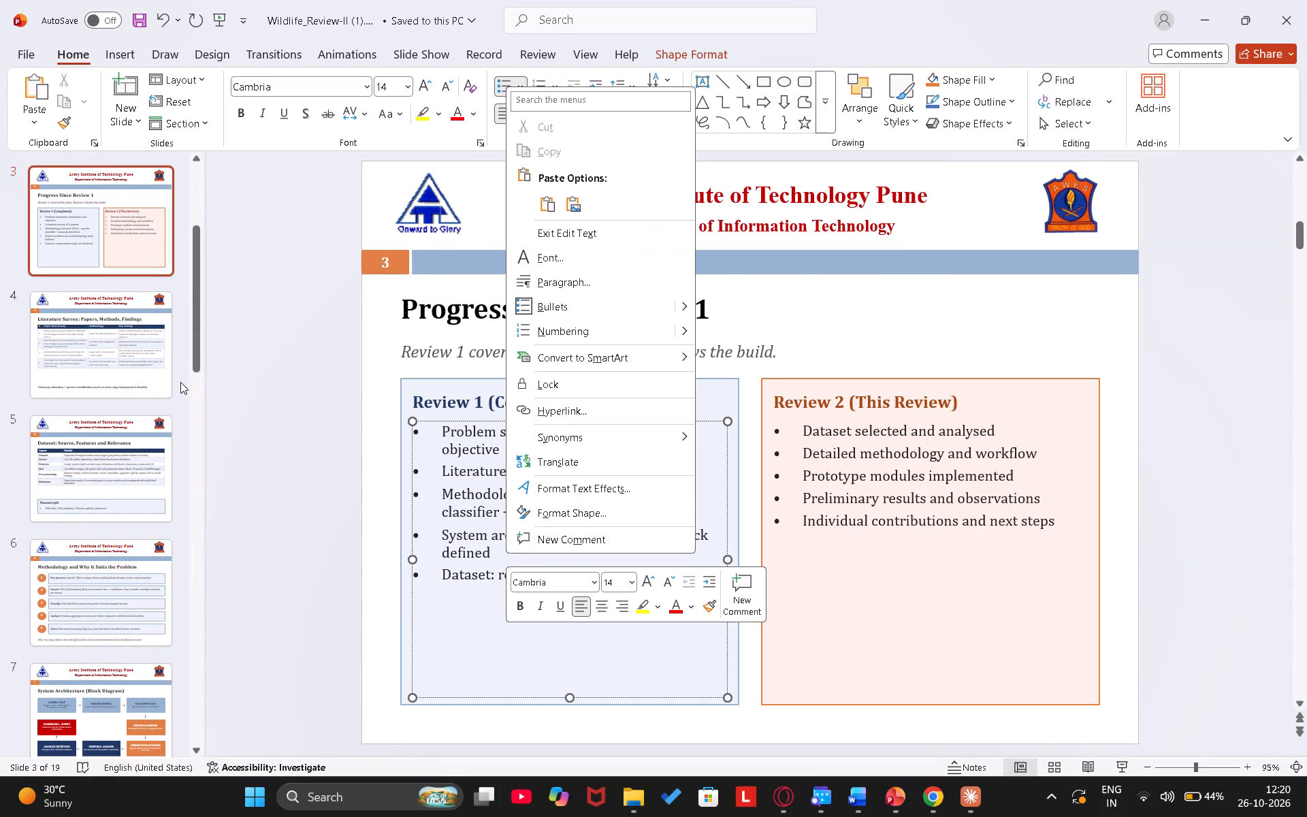
left_click(110, 348)
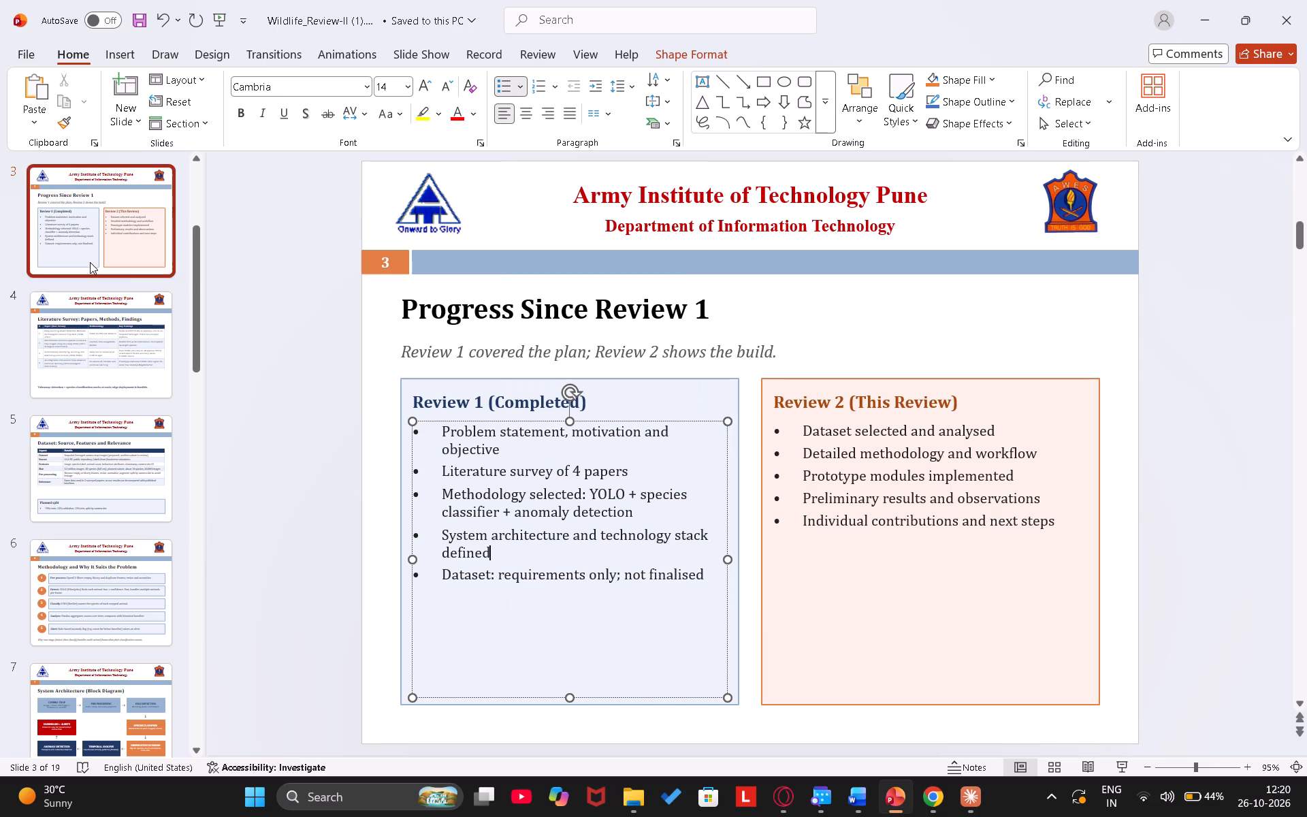
left_click(90, 261)
scroll(90, 261, "up", 2)
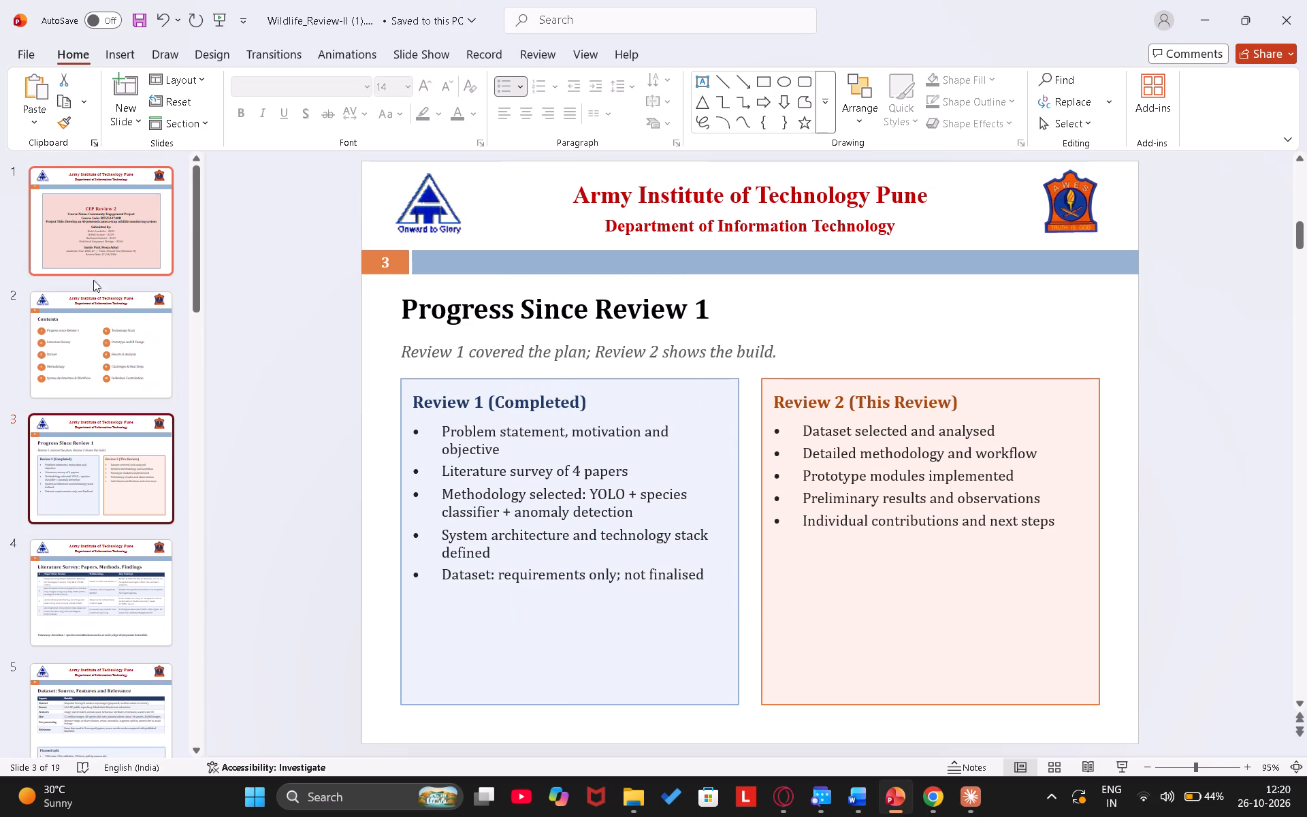
scroll(96, 606, "down", 2)
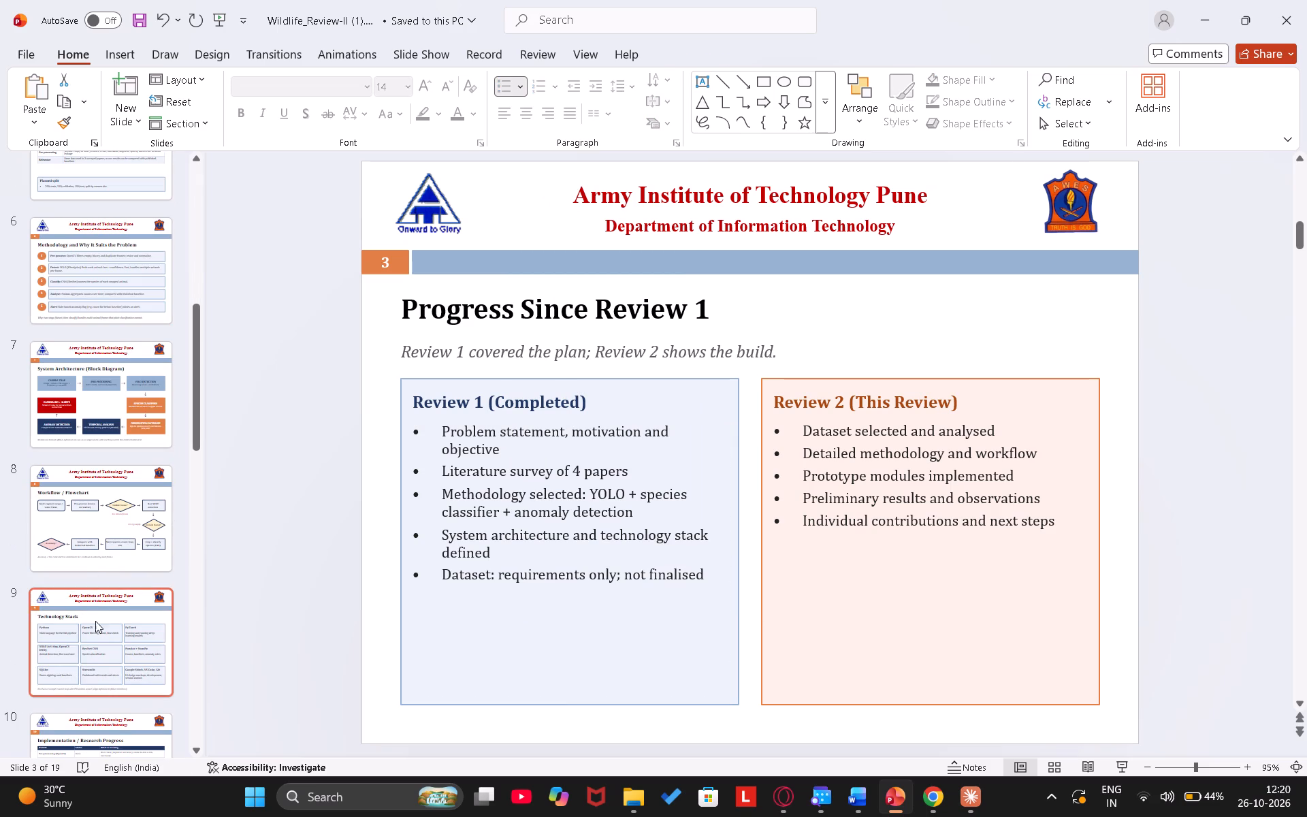
left_click(97, 639)
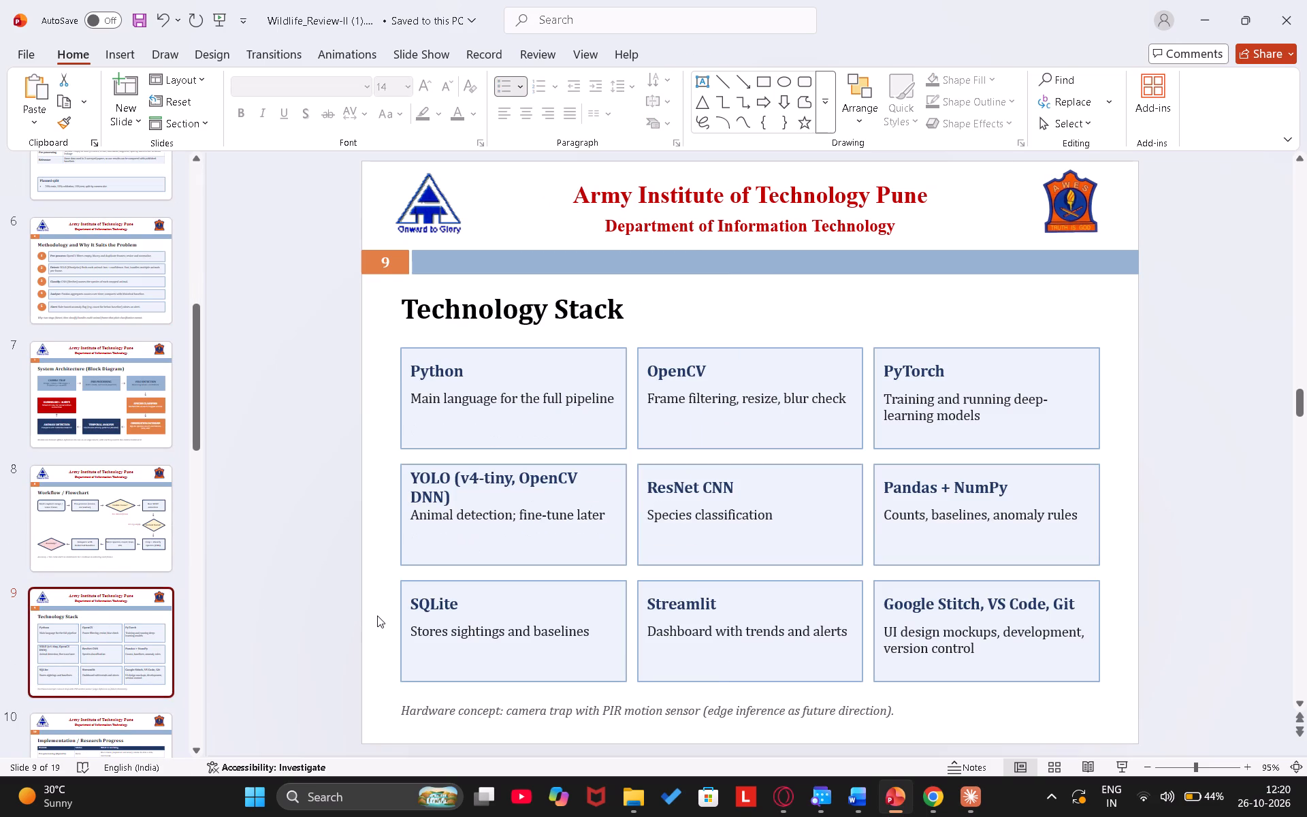
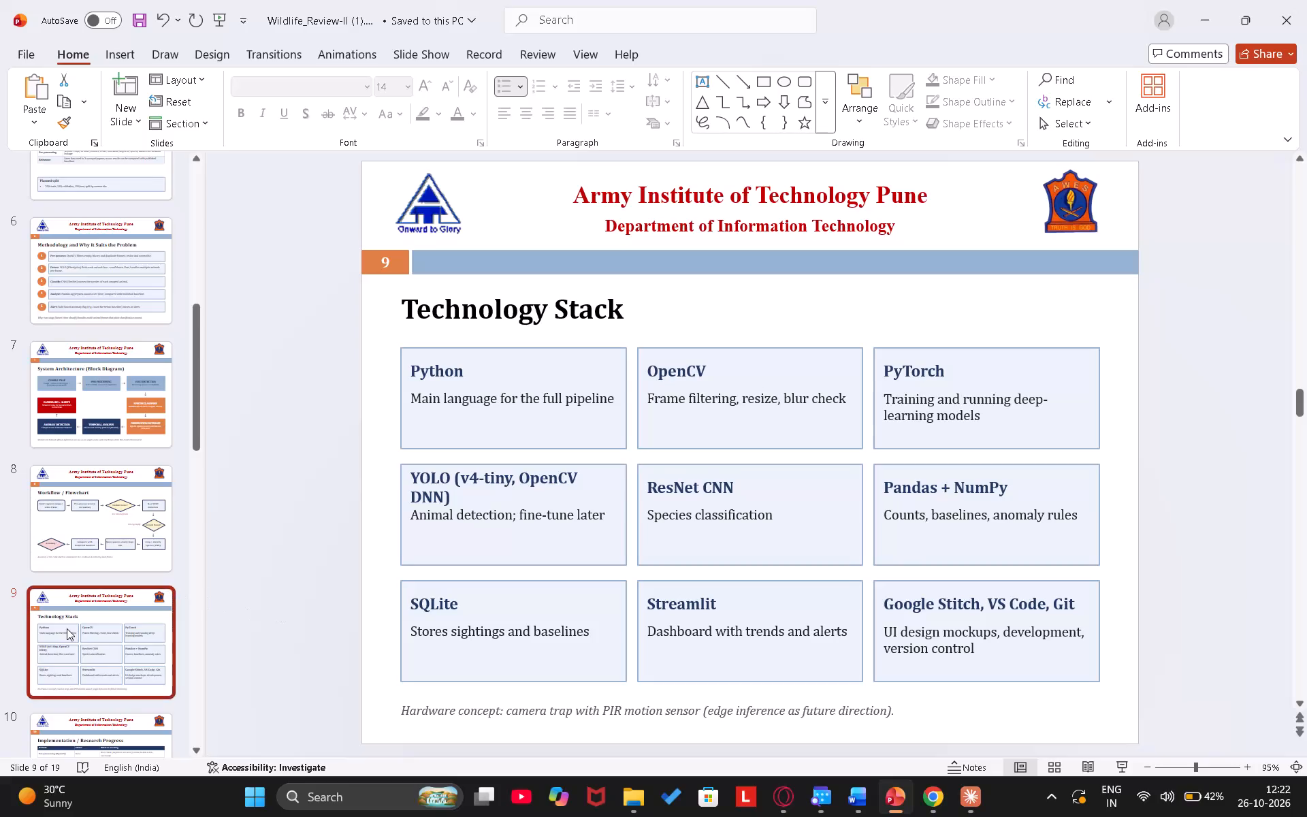
Examine slide 10, "Implementation / Research Progress", checking its title, module status table and prototype scope against the "Technology Stack" slide.
scroll(68, 593, "down", 1)
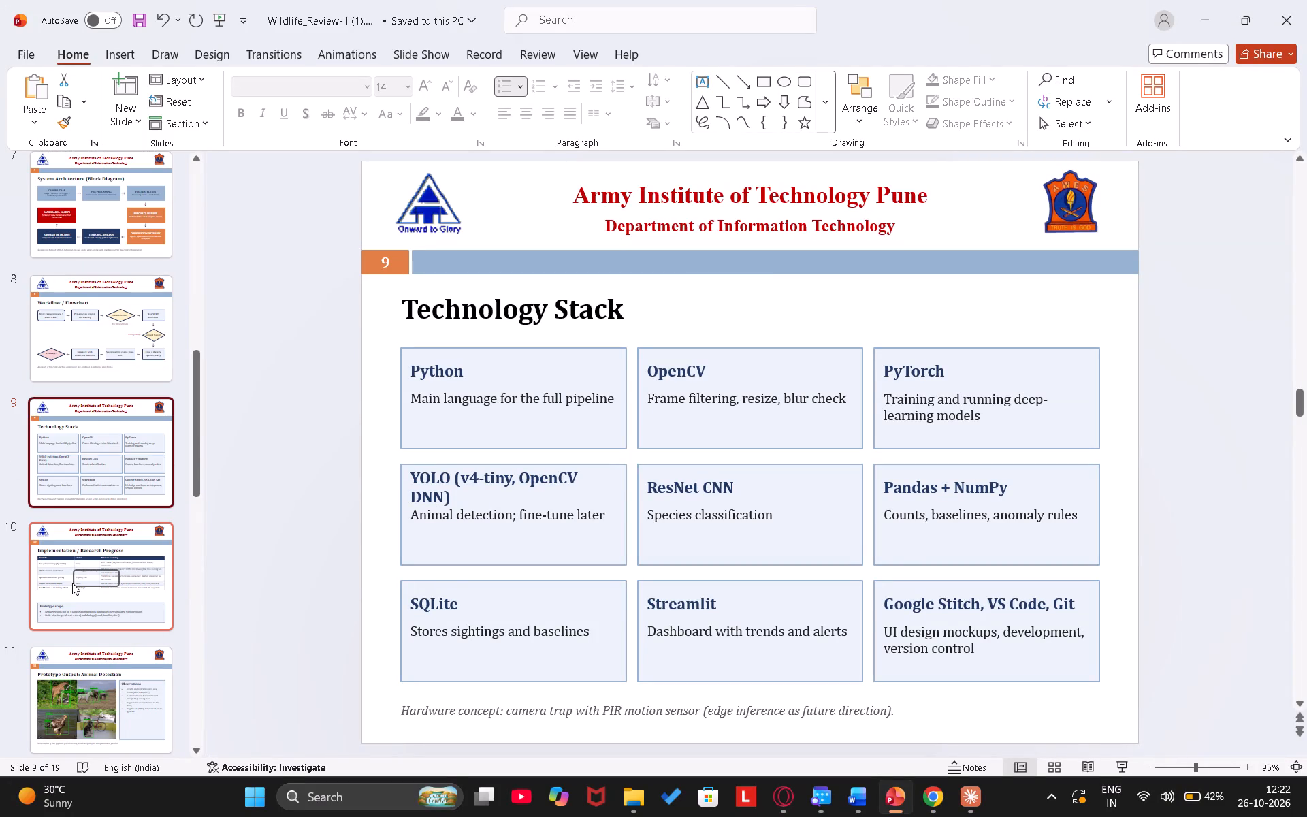
left_click(36, 582)
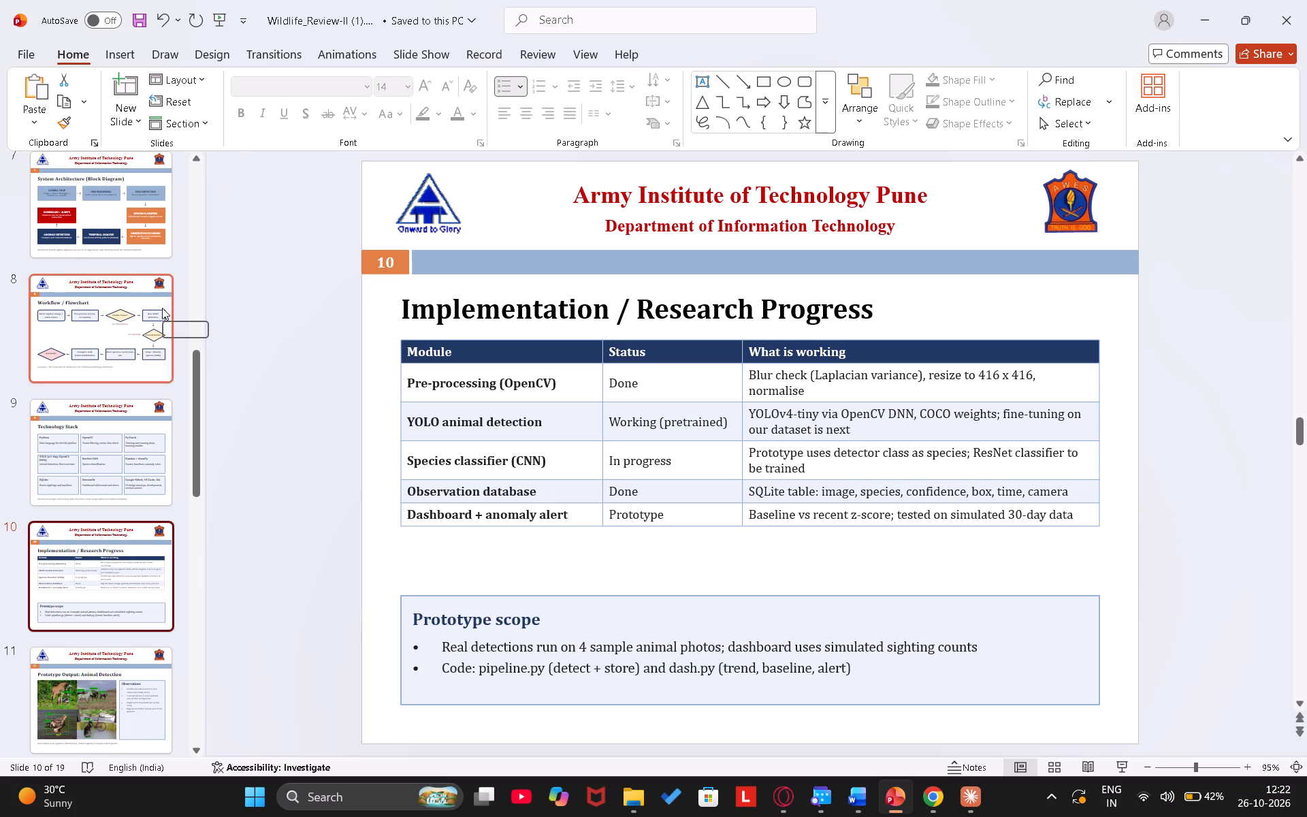
left_click(114, 461)
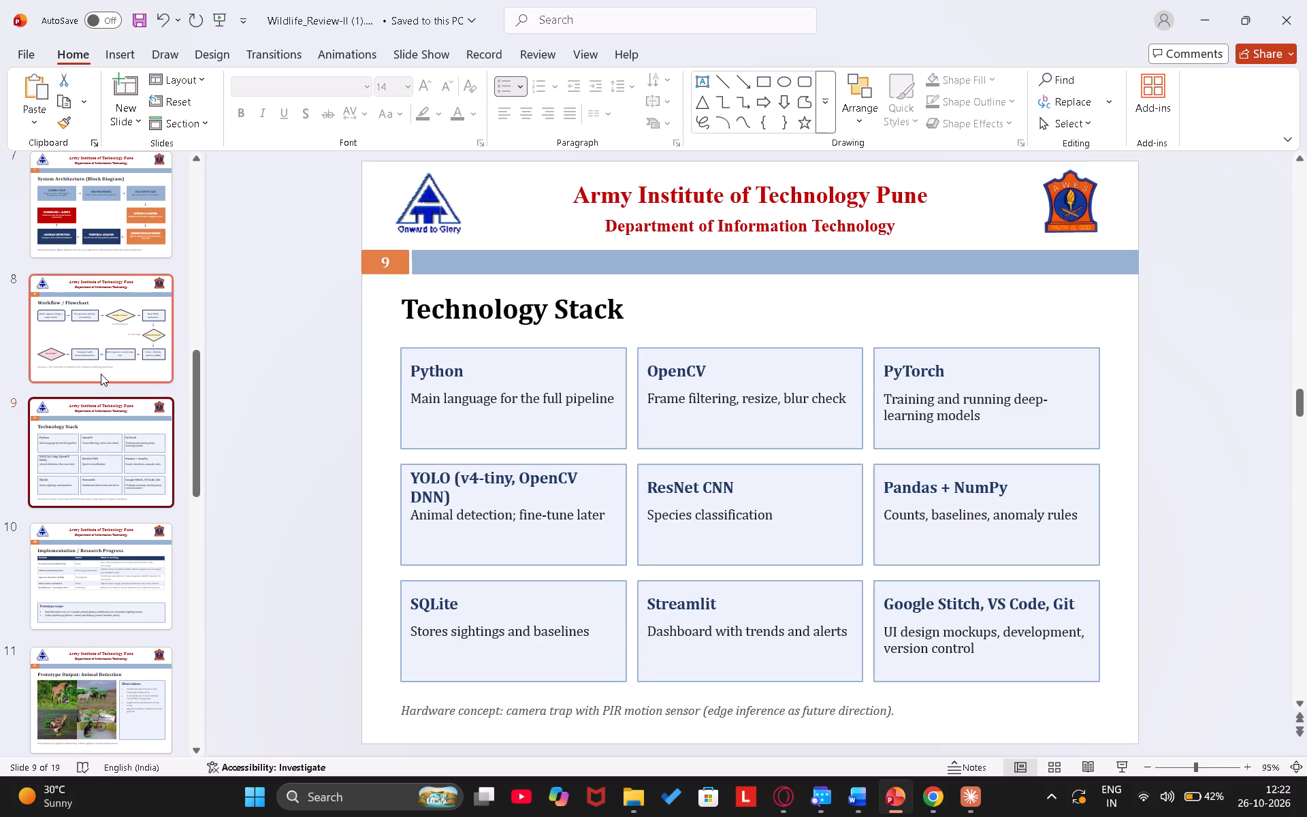
left_click(97, 553)
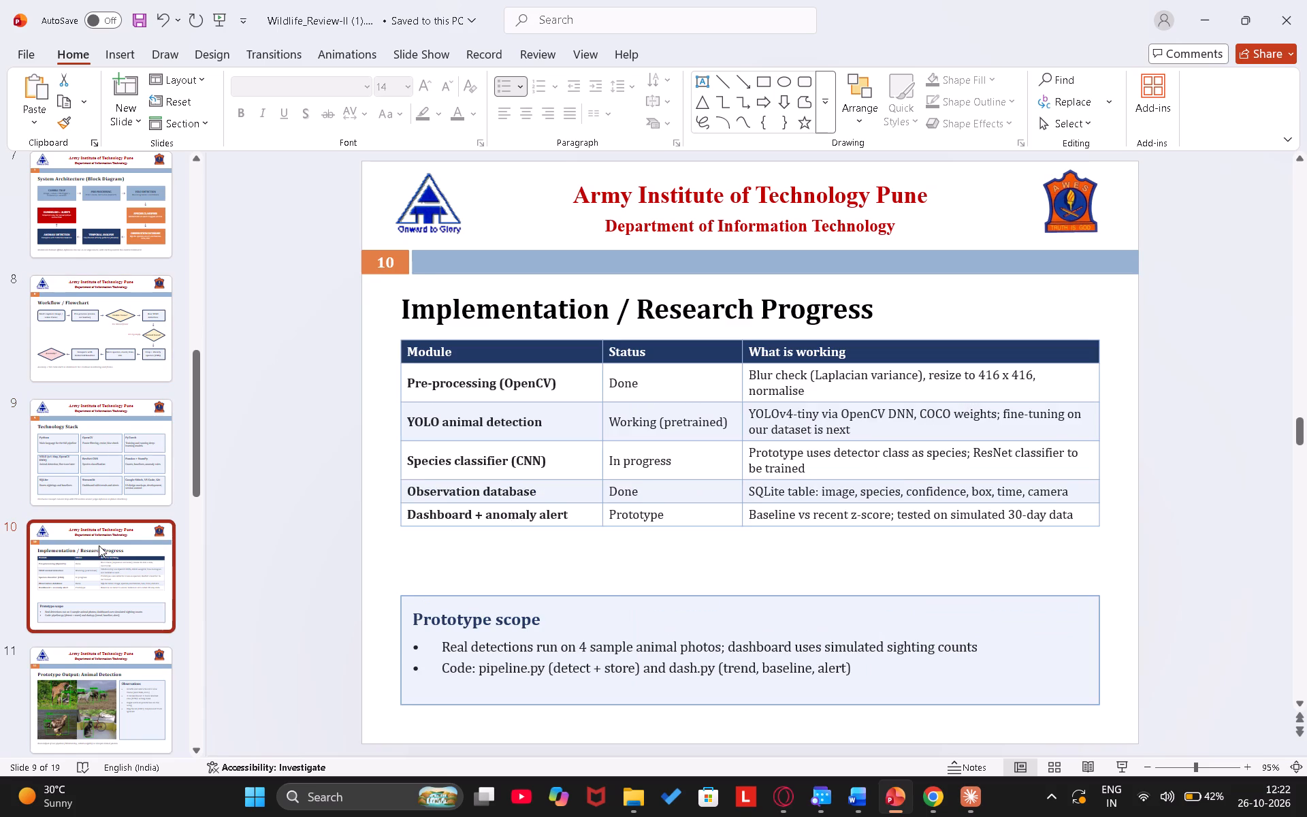
left_click(452, 472)
left_click(428, 314)
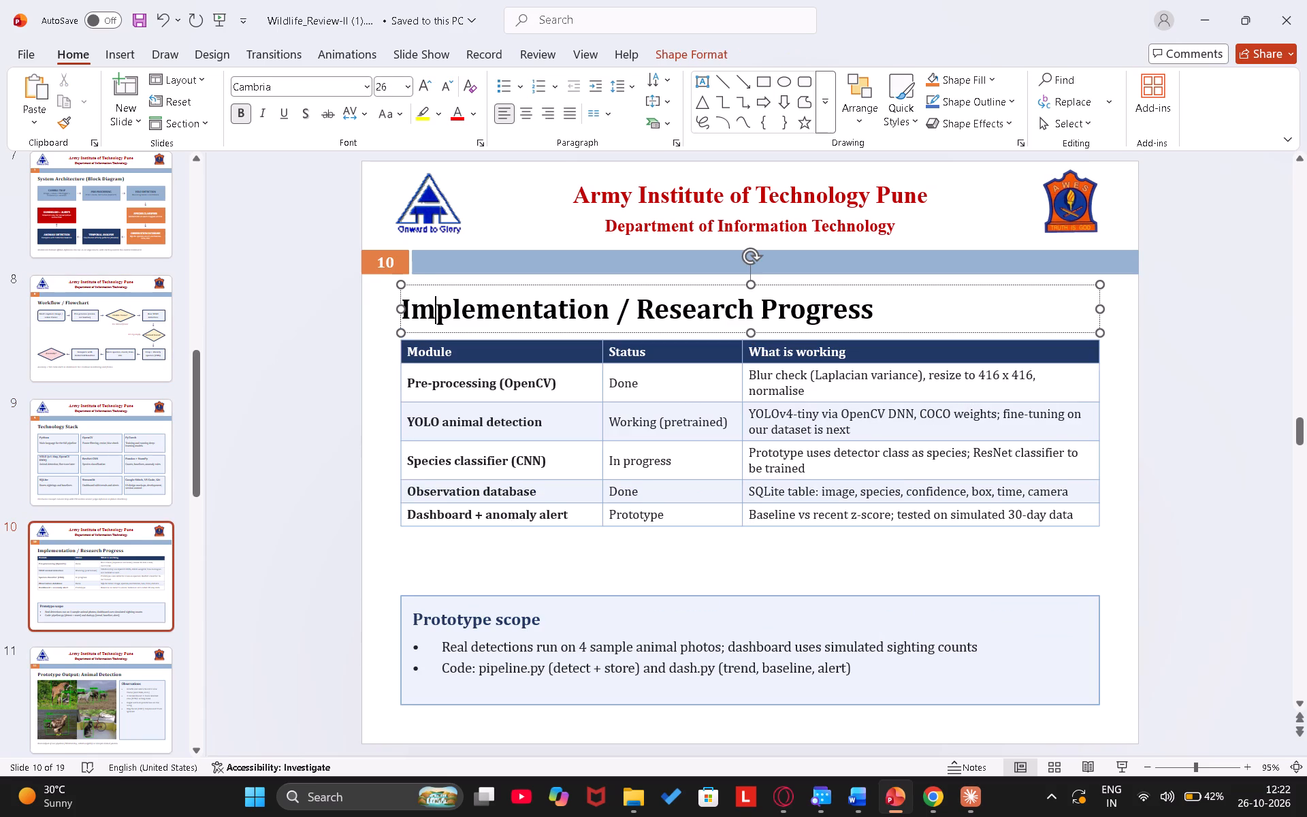
left_click(295, 460)
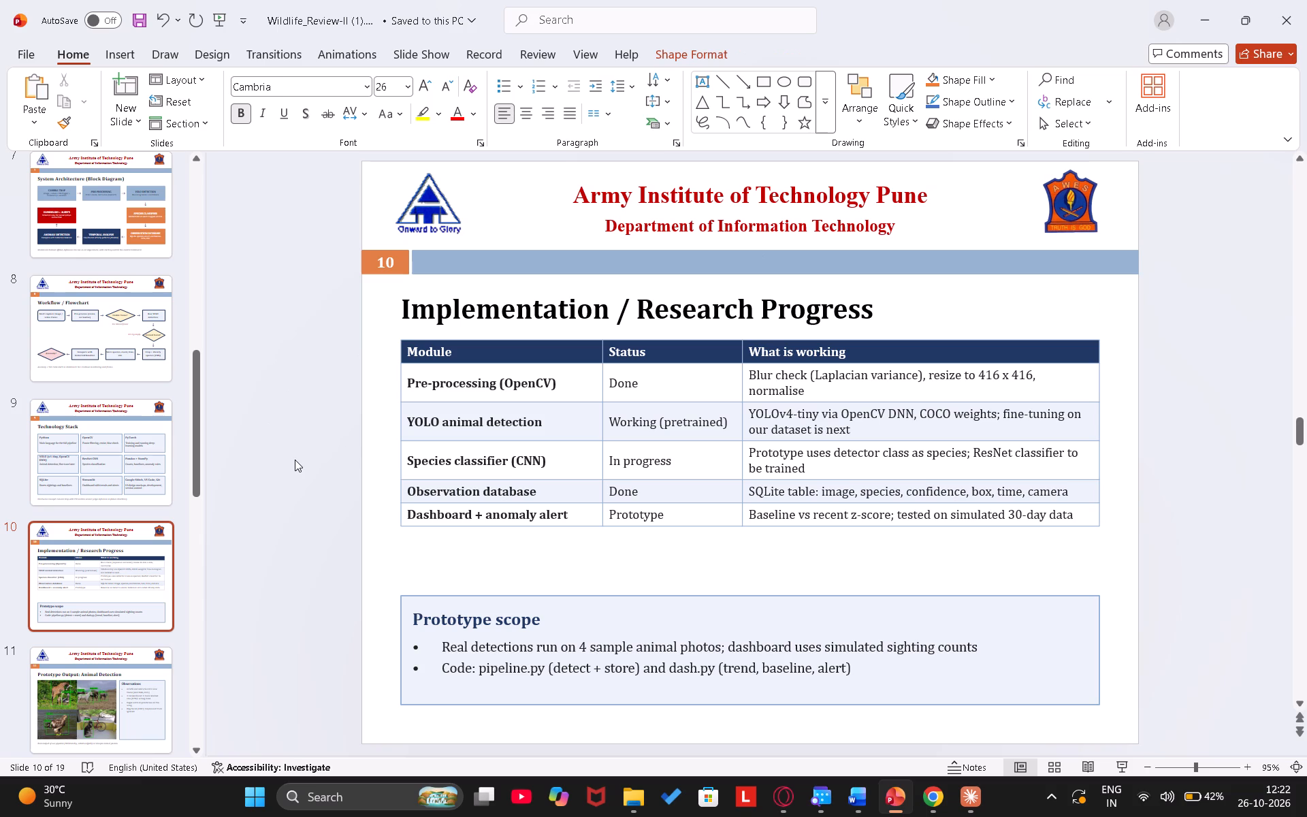
left_click(548, 440)
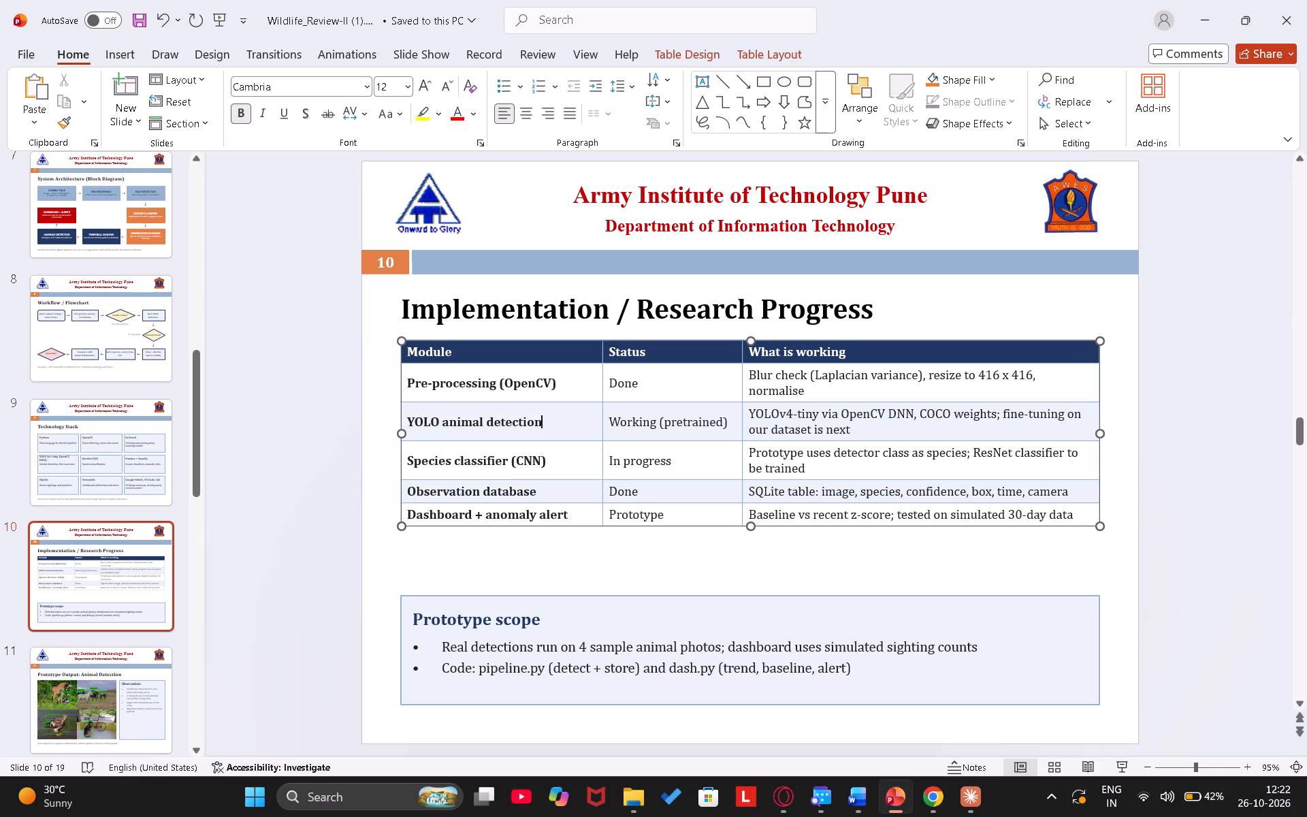
left_click(423, 549)
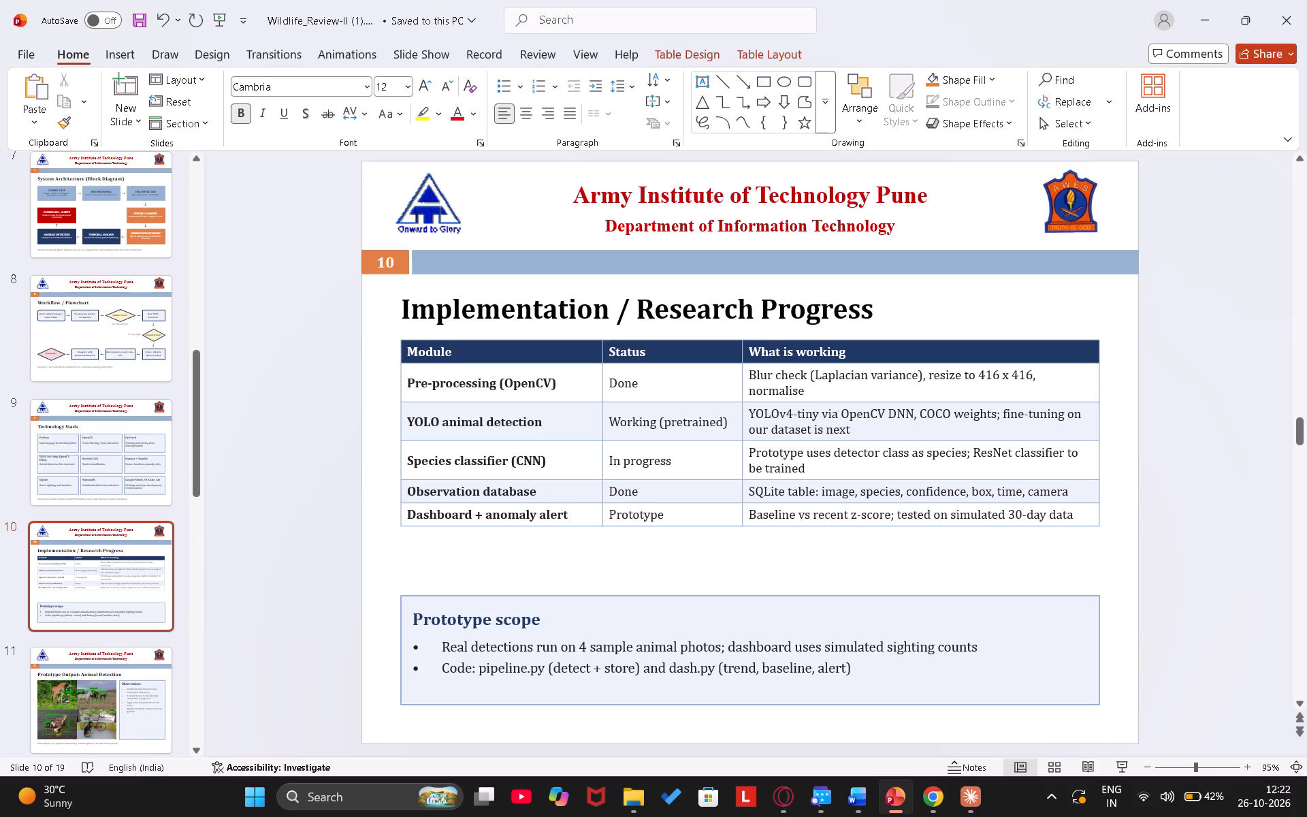
left_click(584, 487)
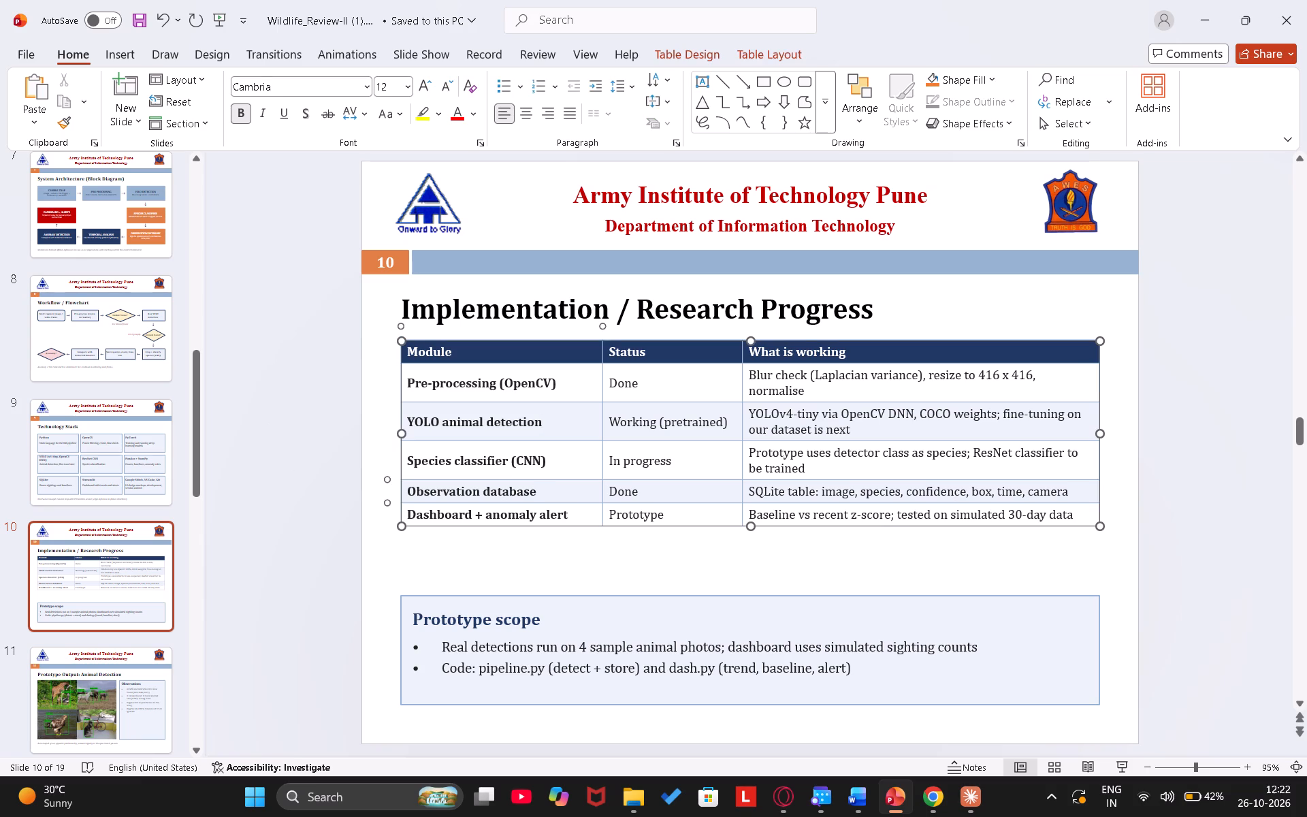
left_click(499, 580)
left_click(473, 443)
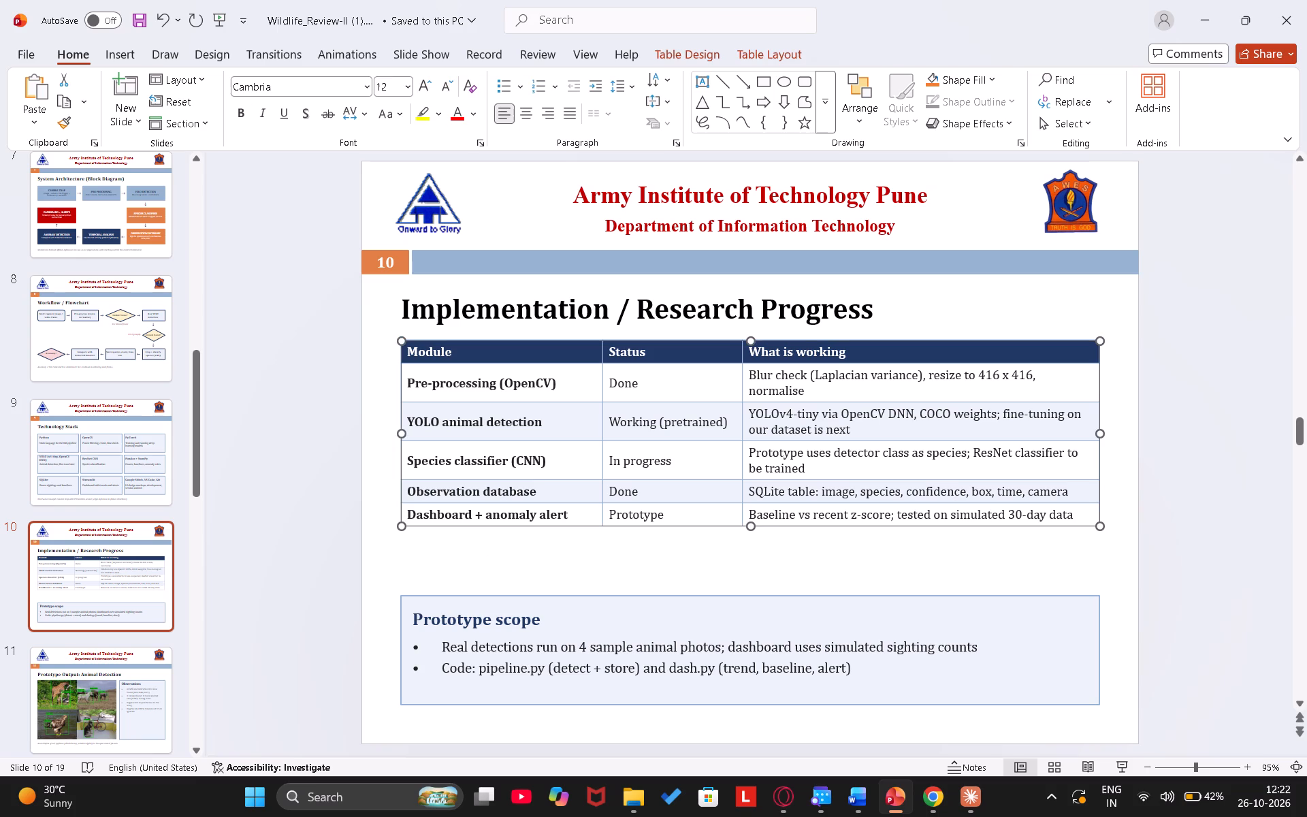
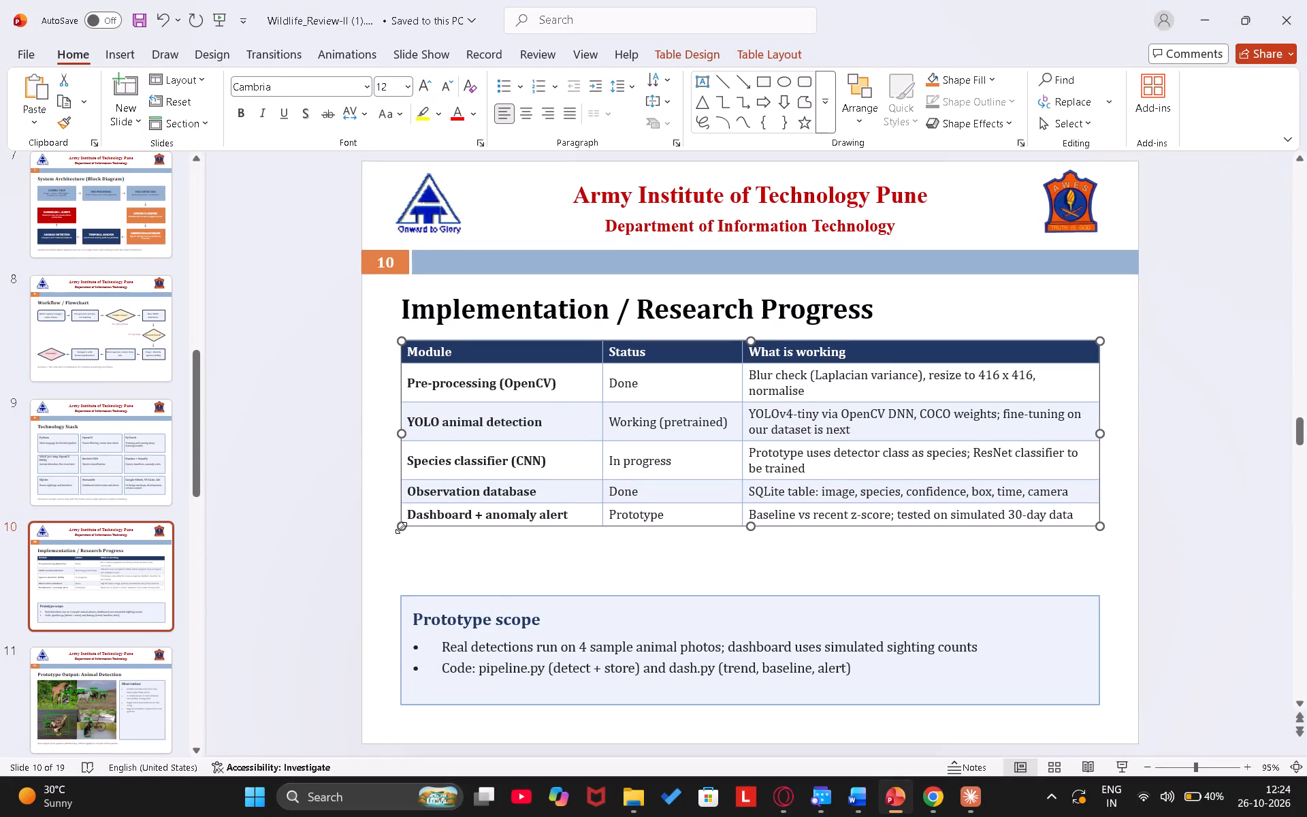
Inspect the module status table and the "Prototype scope" box with its heading and bullets on slide 10.
left_click(272, 541)
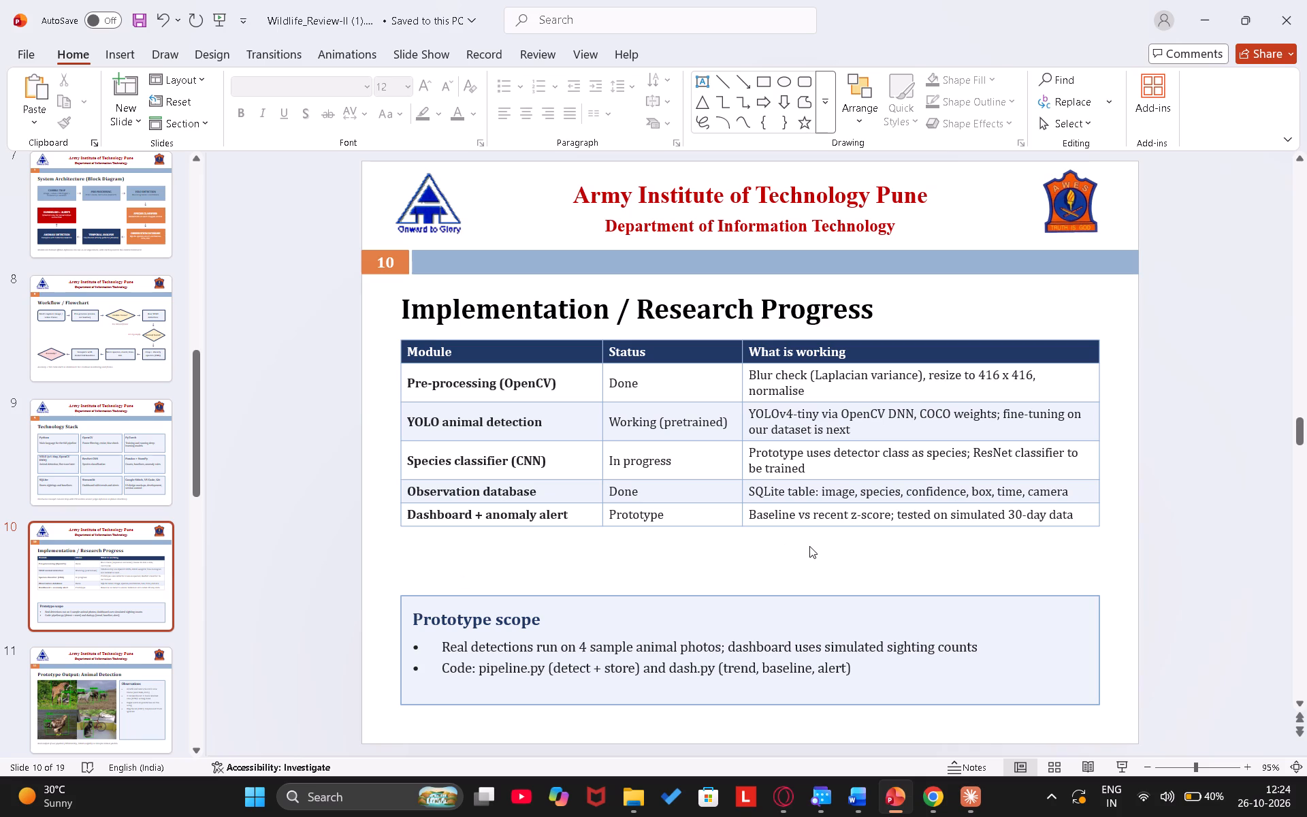
left_click(734, 455)
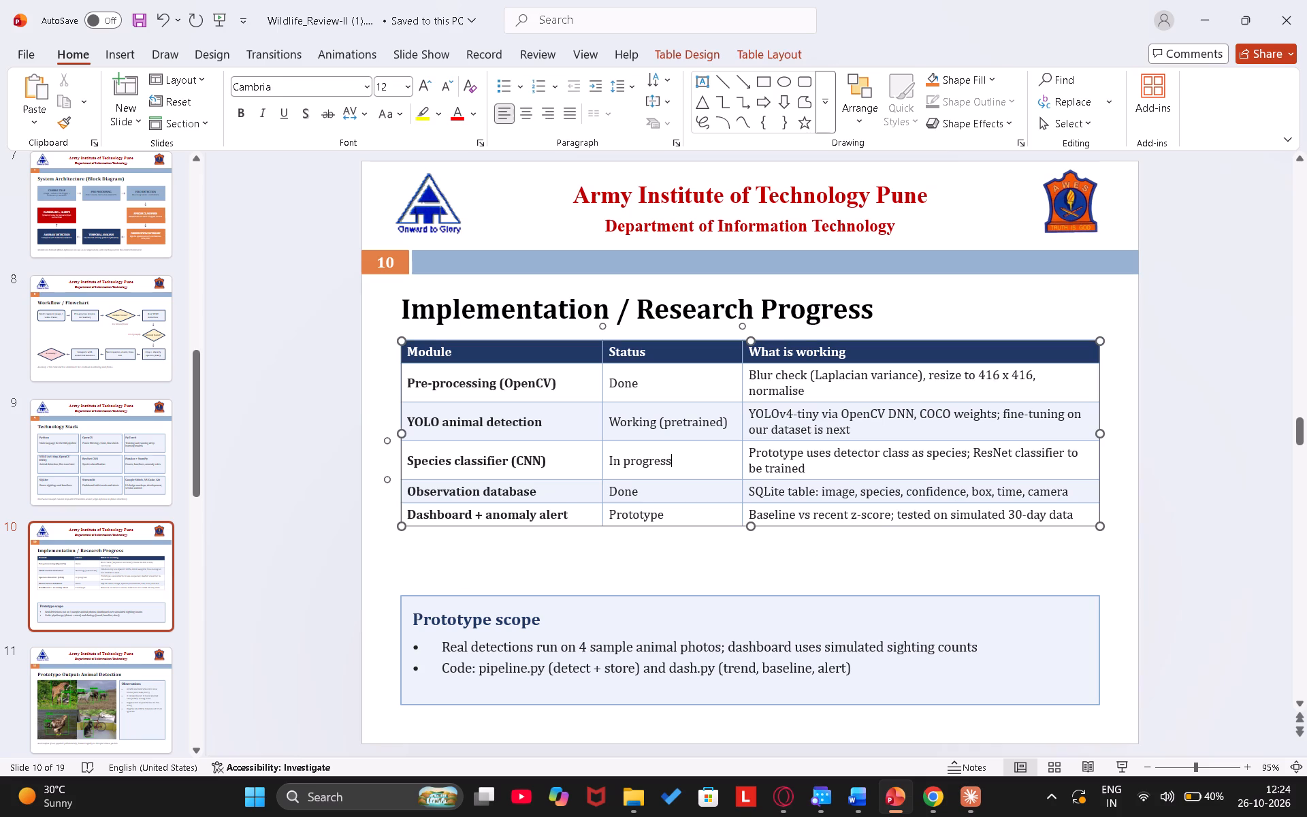
left_click(636, 563)
left_click(612, 641)
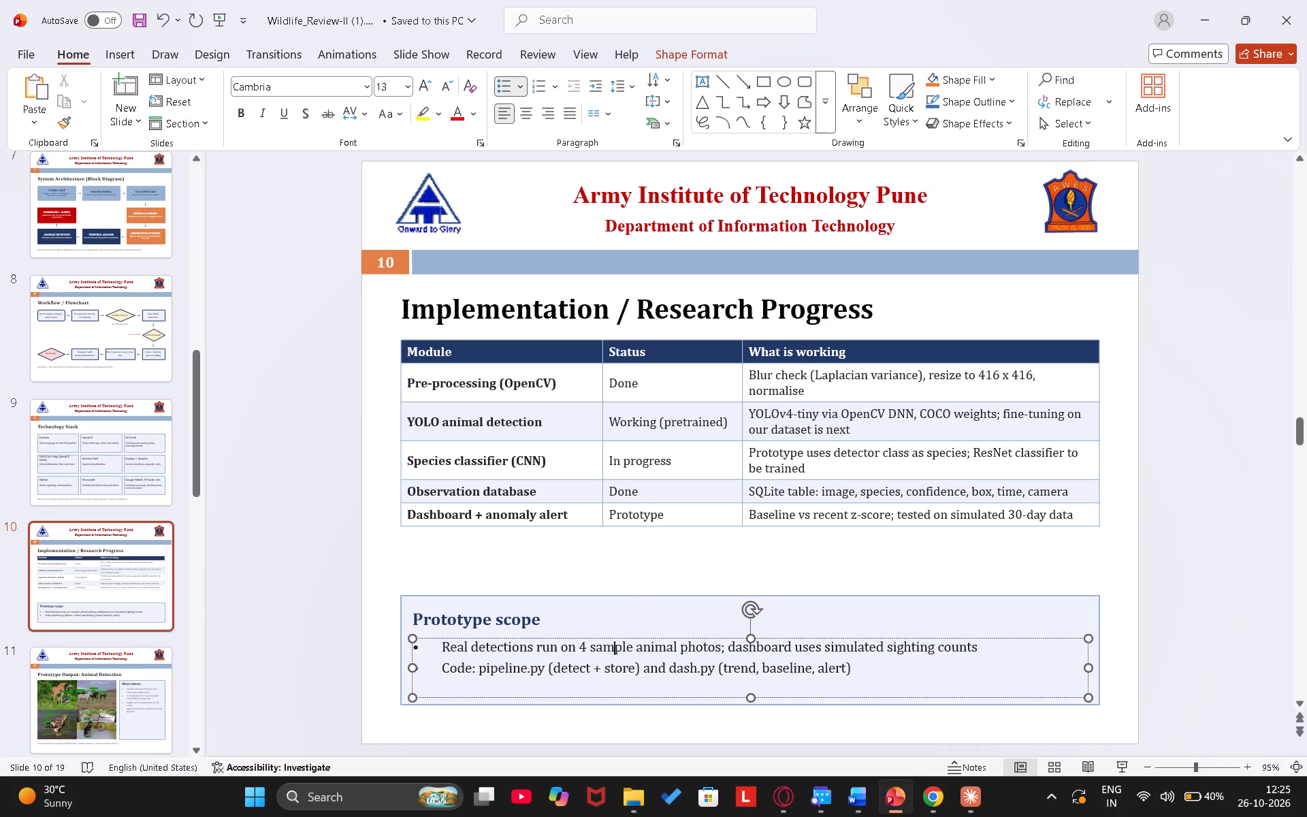
left_click(589, 560)
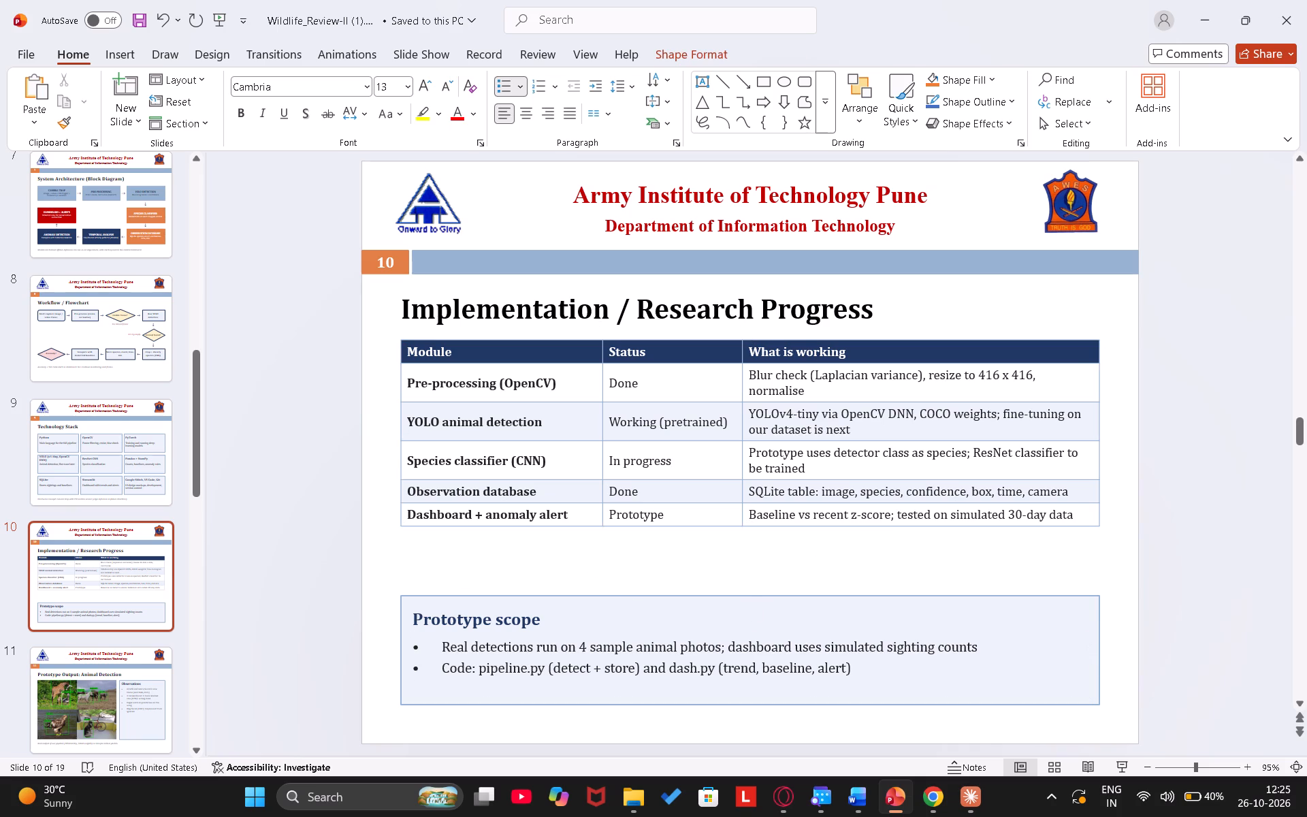
left_click(521, 609)
left_click(572, 541)
left_click(425, 697)
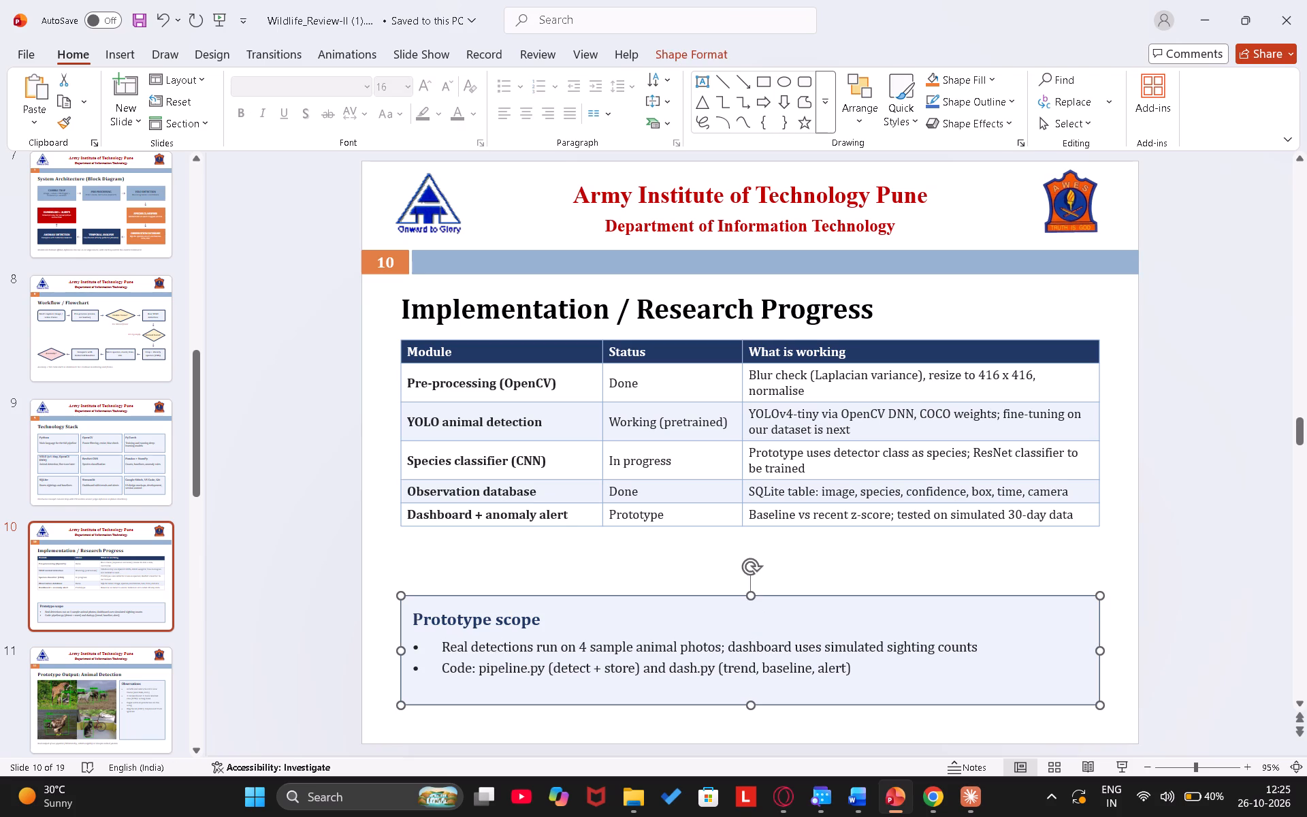
left_click(464, 616)
left_click(493, 543)
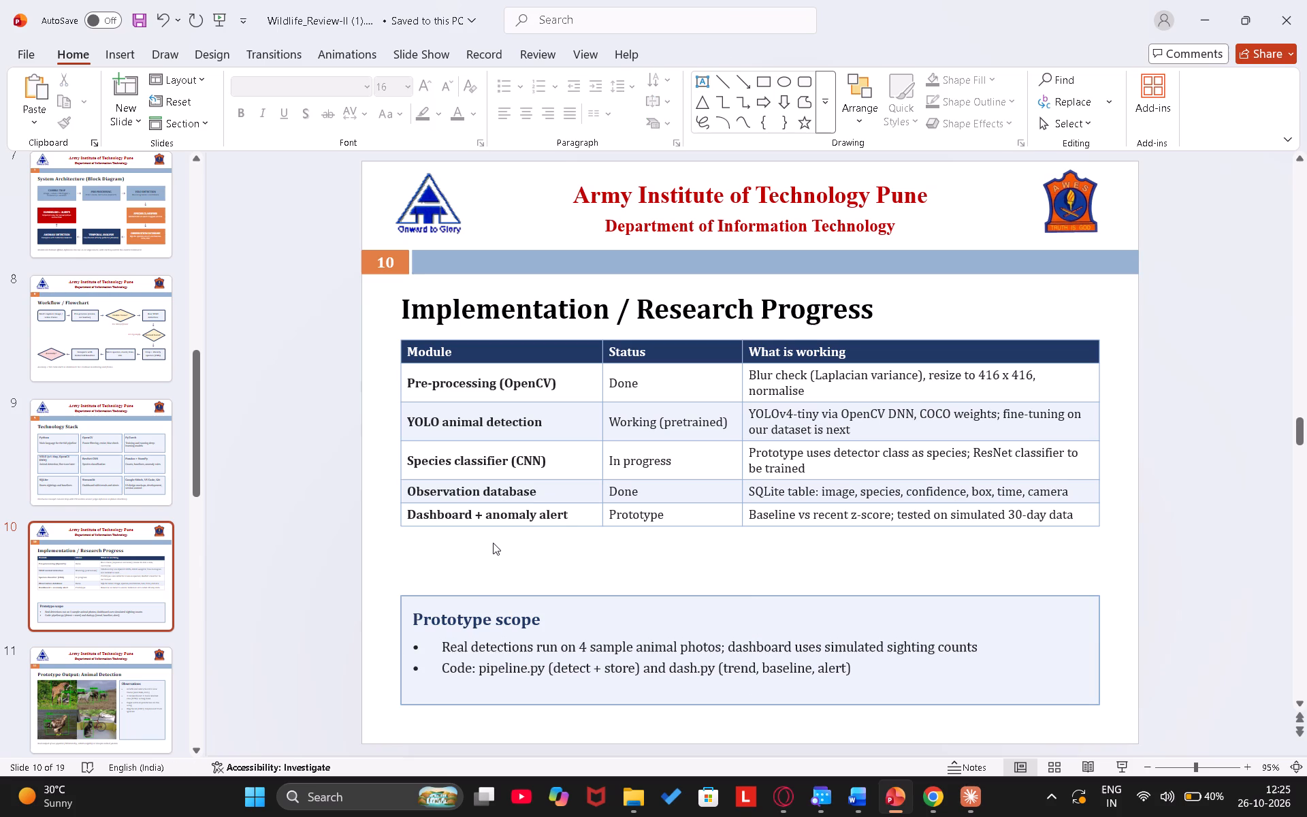
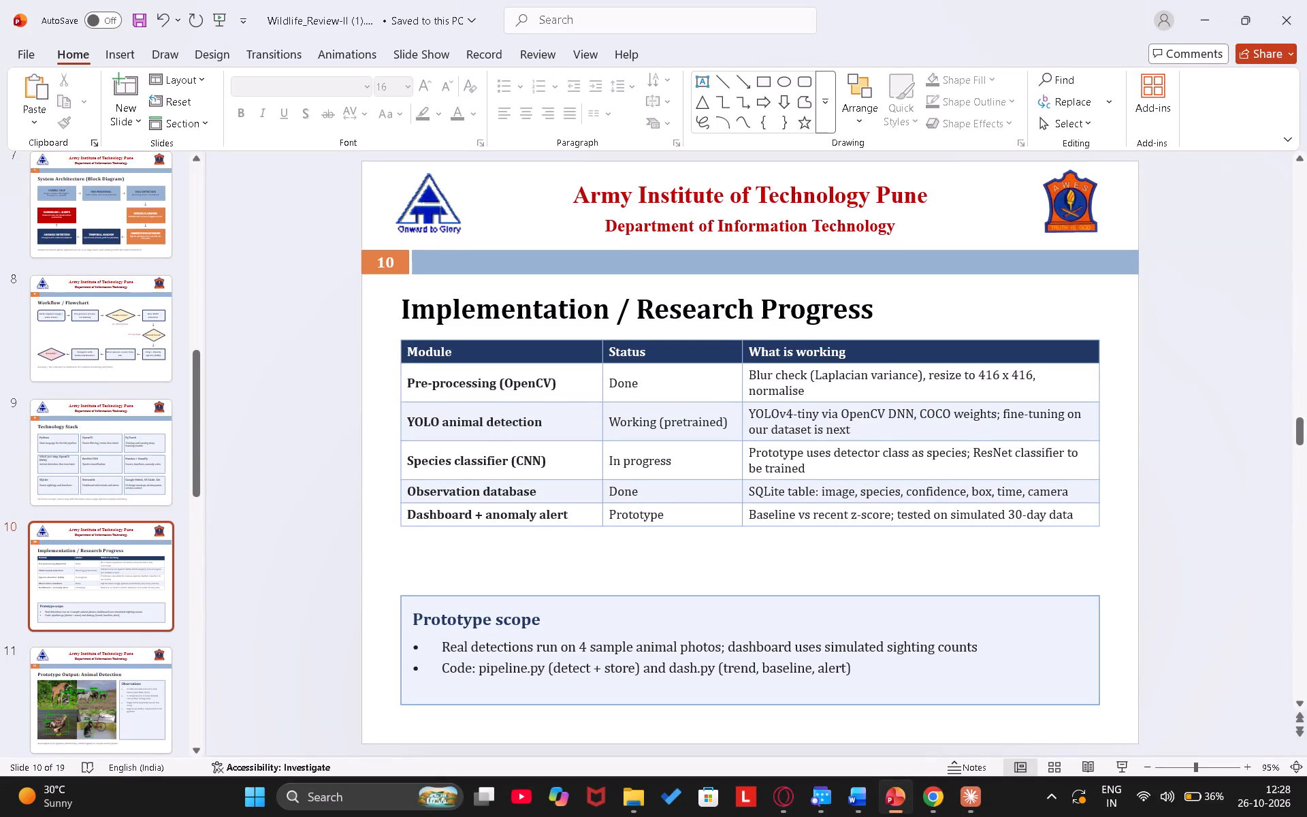
Change the status of the Pre-processing (OpenCV) module in the slide 10 table to "Researched".
left_click(133, 714)
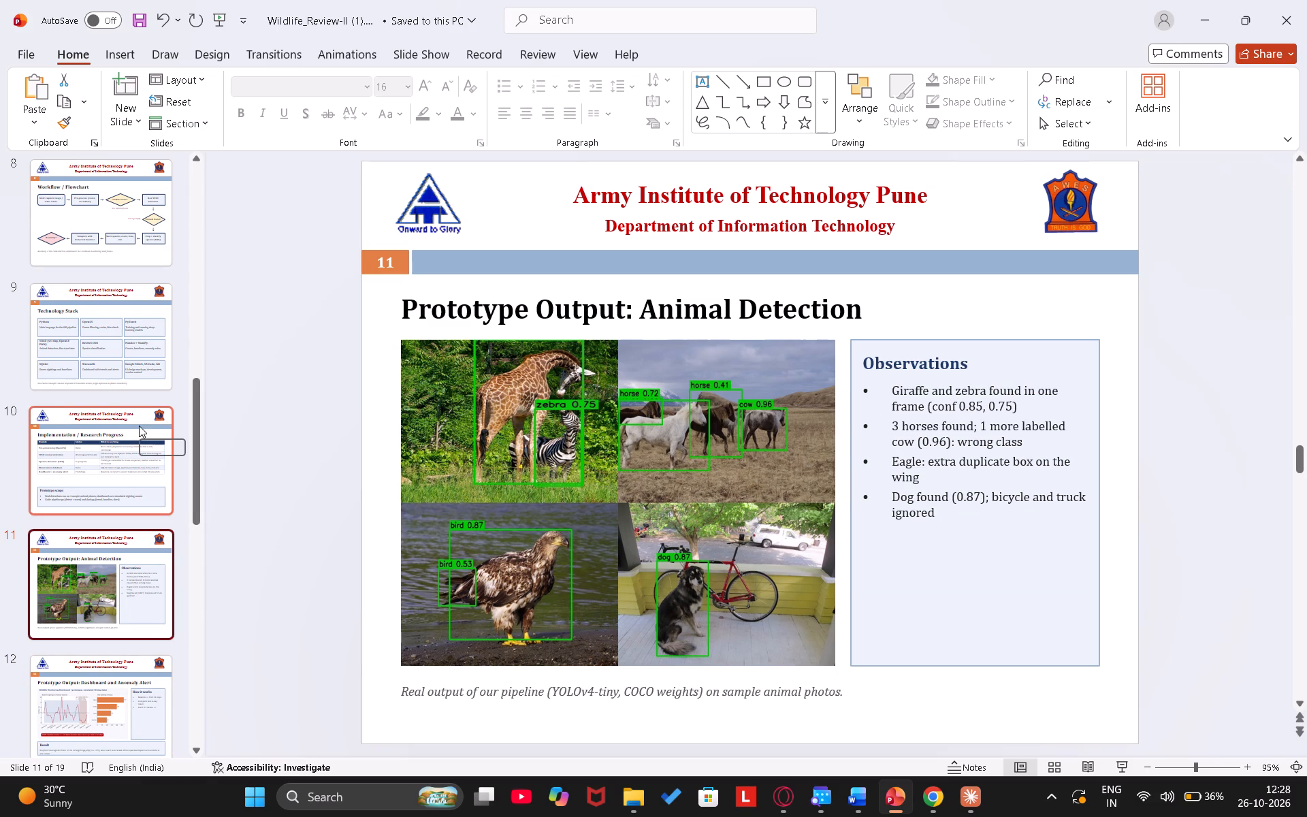
left_click(96, 477)
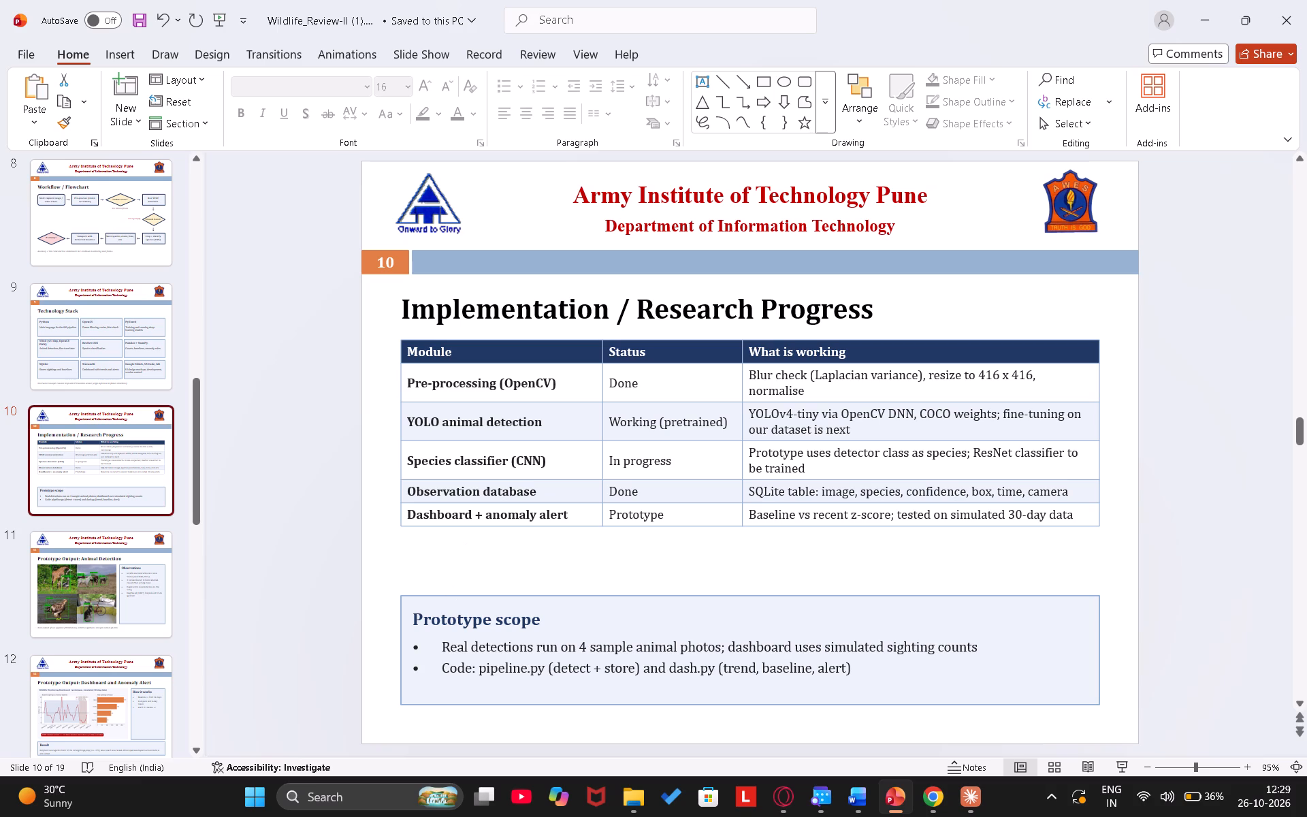
left_click(671, 383)
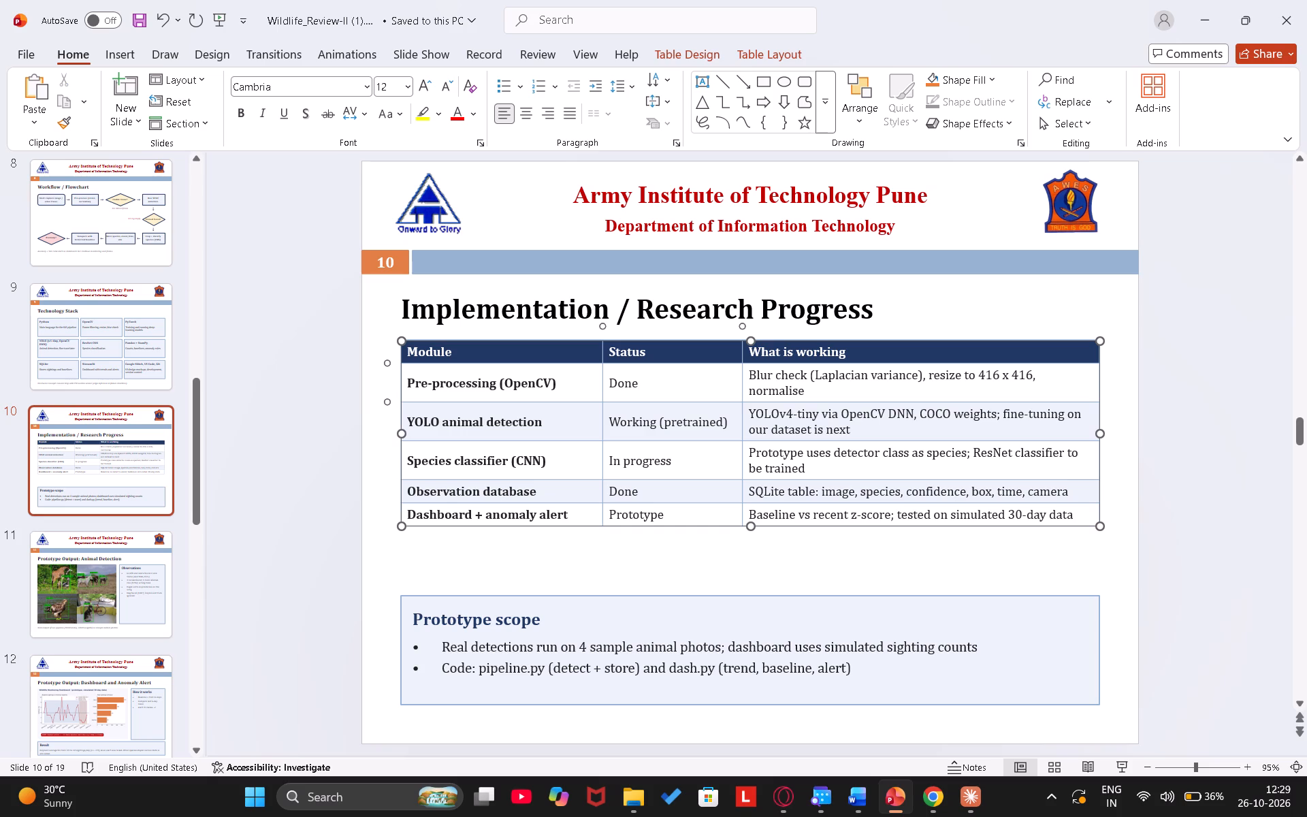
key("BackSpace")
key("BackSpace")
key("BackSpace")
key("BackSpace")
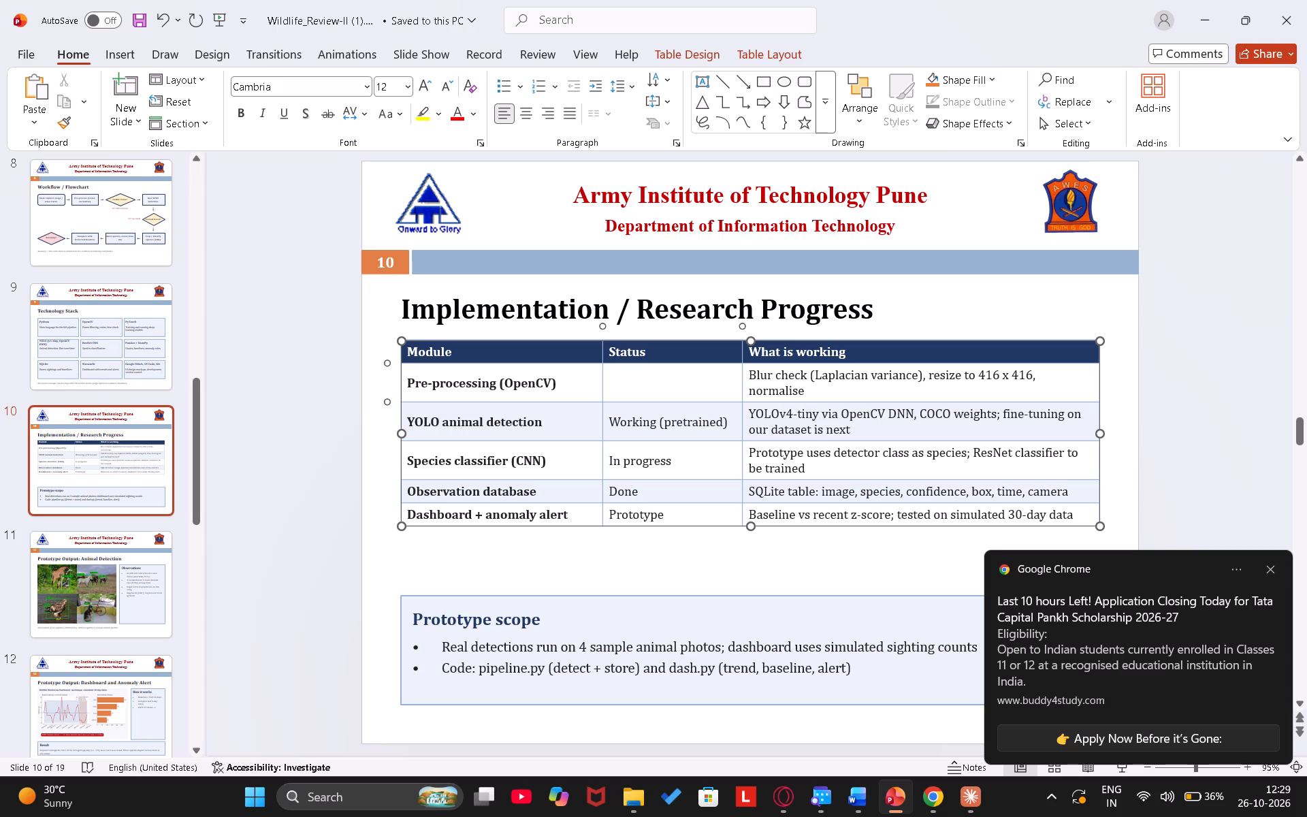
key("r")
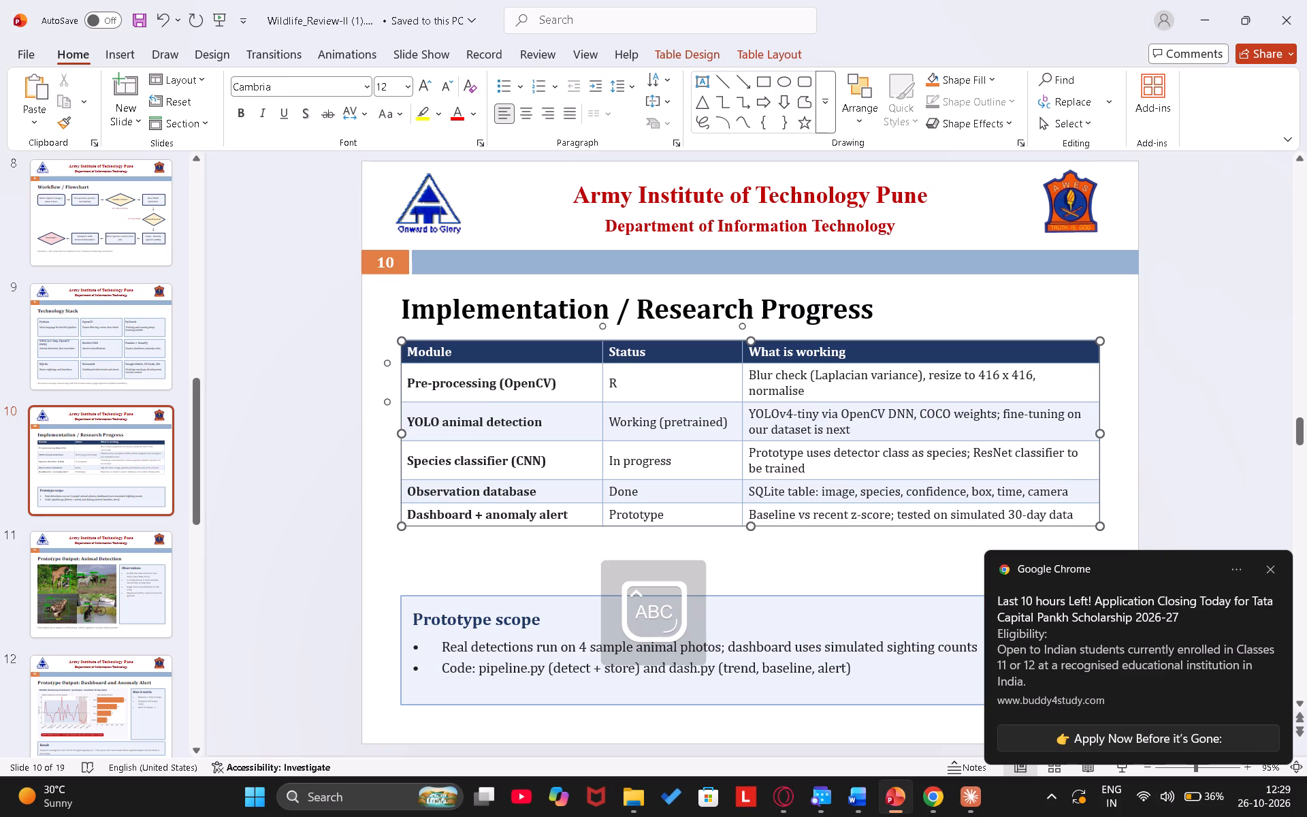
type("esearched")
Replace the status of the YOLO animal detection module with "Model Researched" in the slide 10 table.
left_click(727, 424)
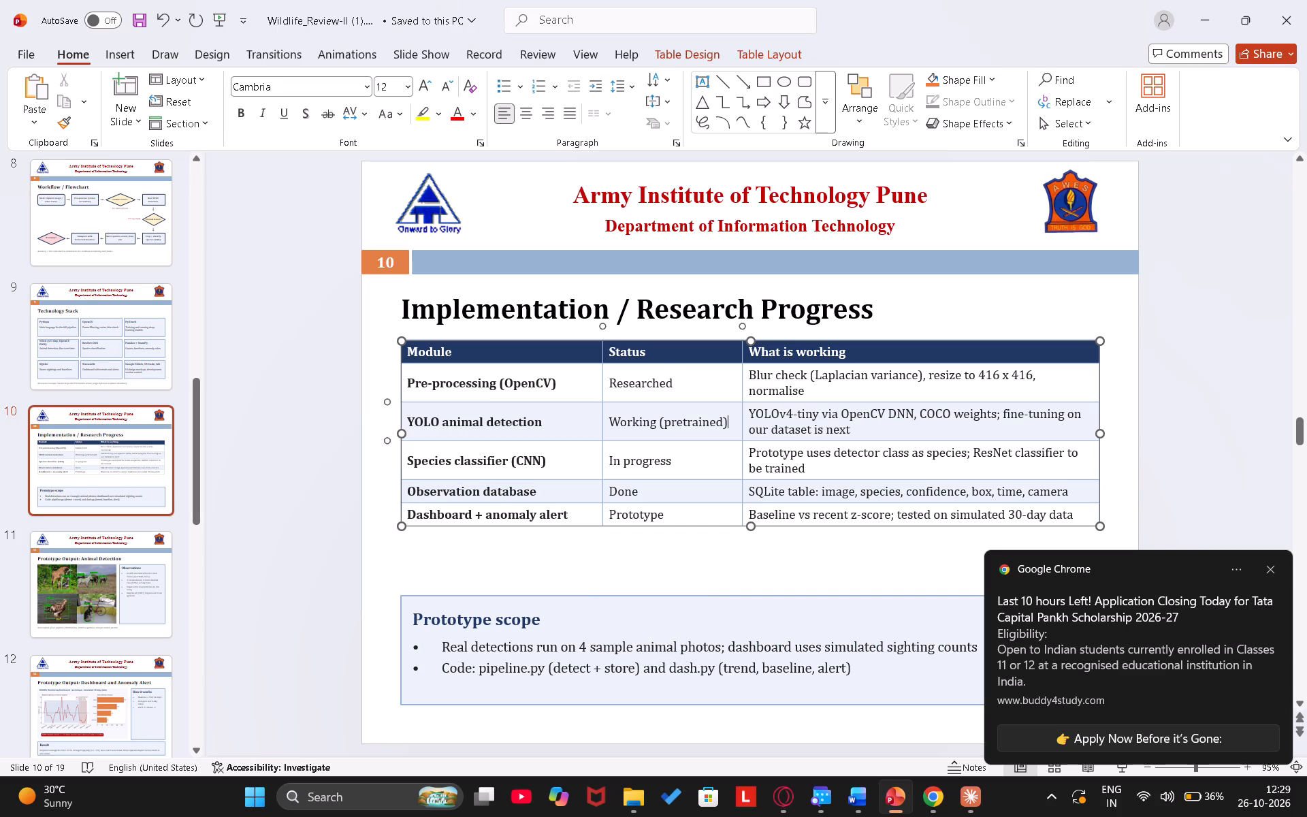
key("BackSpace")
key("BackSpace")
key("BackSpace")
key("BackSpace")
key("BackSpace")
key("BackSpace")
key("BackSpace")
key("BackSpace")
key("BackSpace")
key("BackSpace")
key("BackSpace")
key("BackSpace")
key("BackSpace")
key("BackSpace")
key("BackSpace")
key("BackSpace")
key("BackSpace")
key("BackSpace")
key("BackSpace")
key("BackSpace")
key("BackSpace")
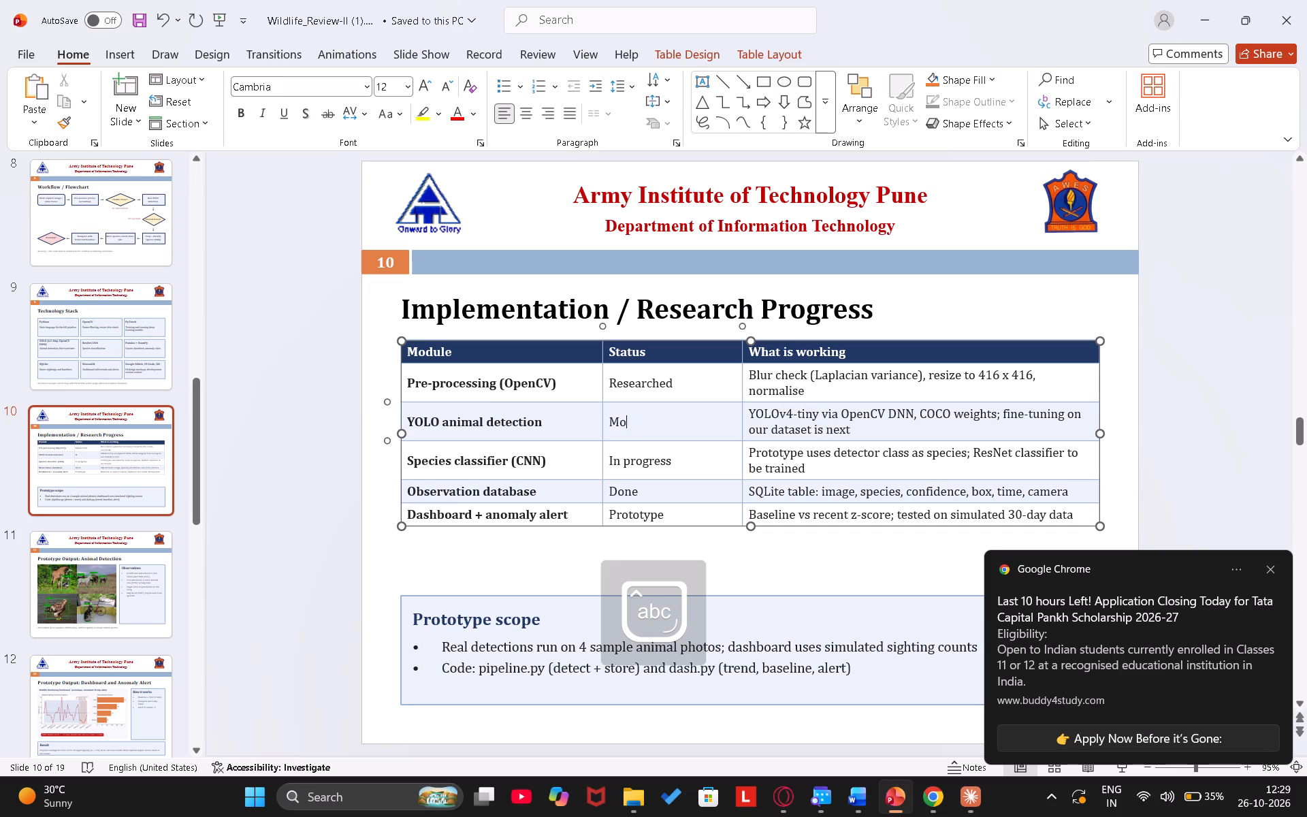
type("re")
key("BackSpace")
key("BackSpace")
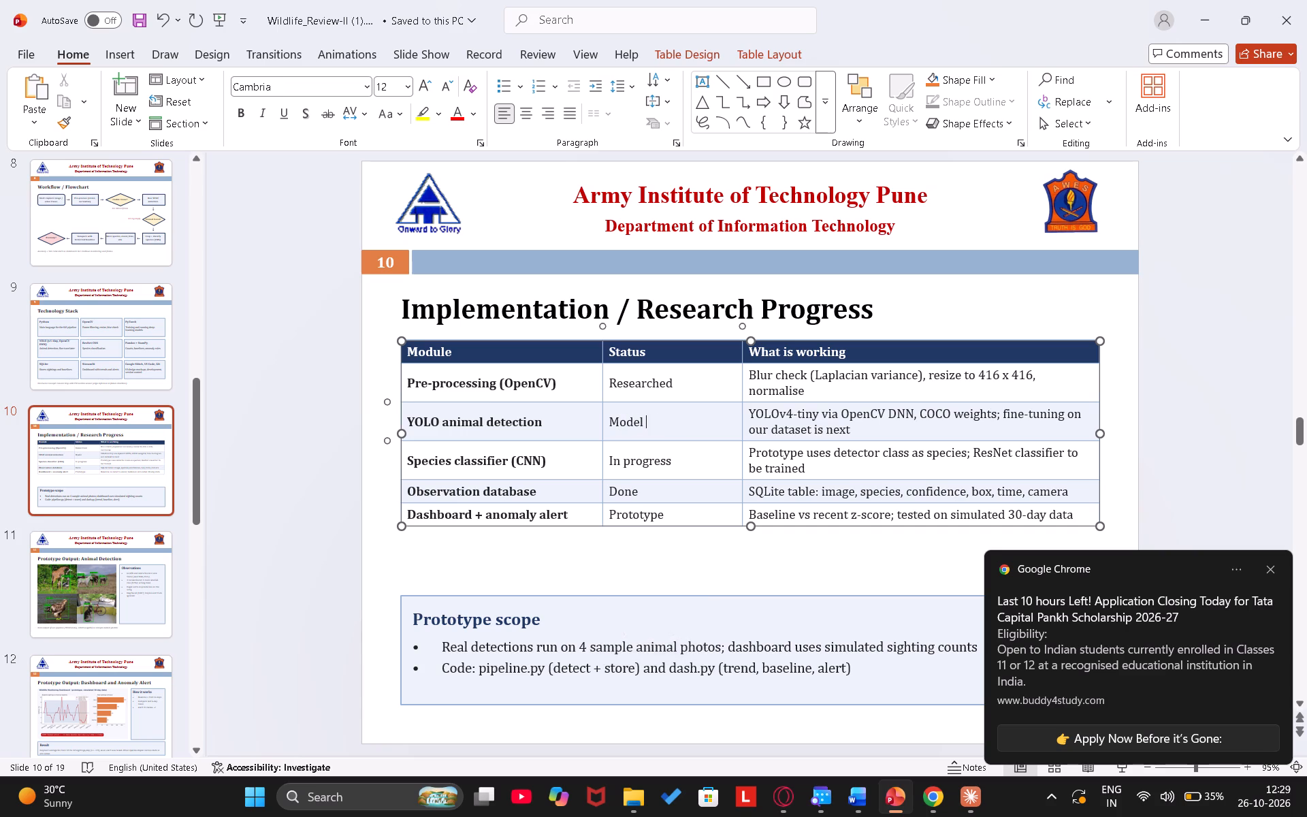
key("r")
key("e")
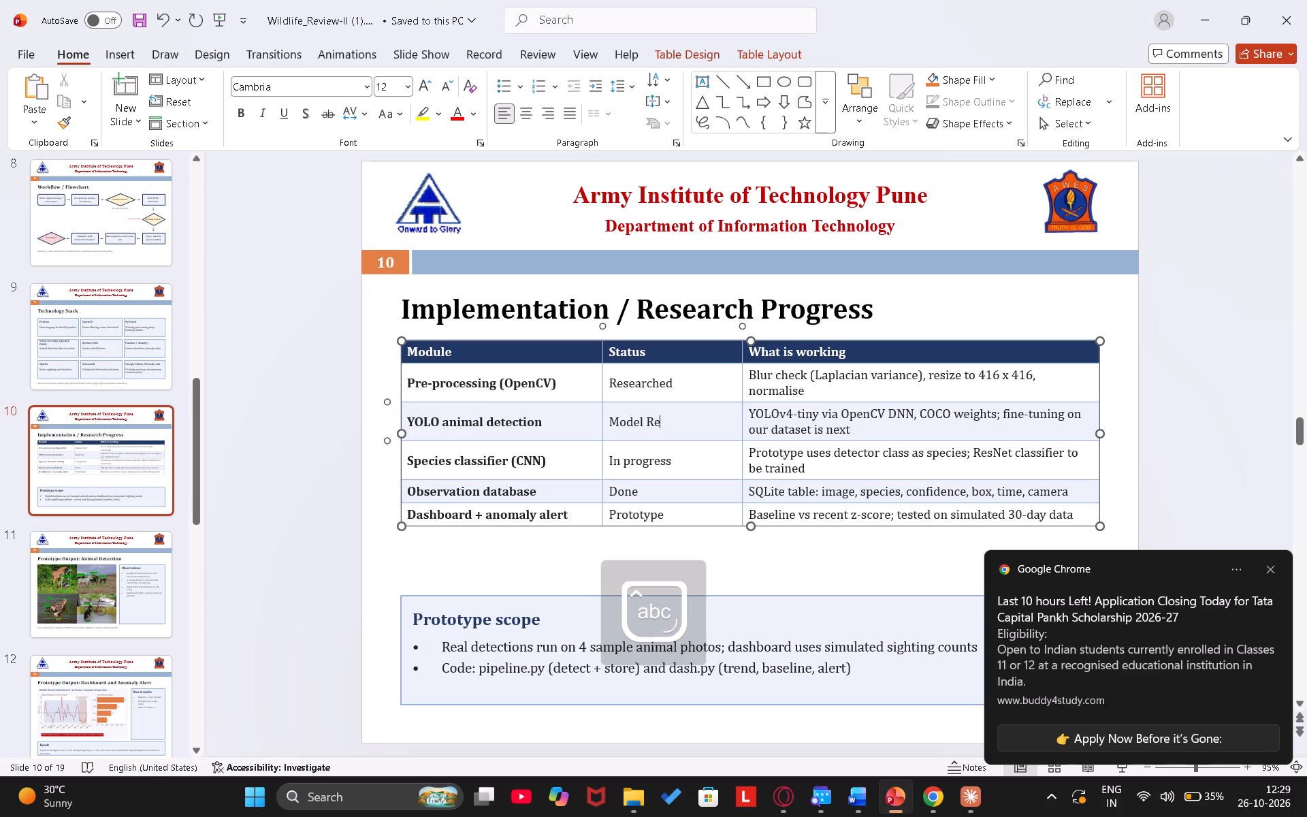
key("s")
type("earched")
Replace the status of the Species classifier (CNN) module with "Proposed" in the slide 10 table.
left_click(692, 472)
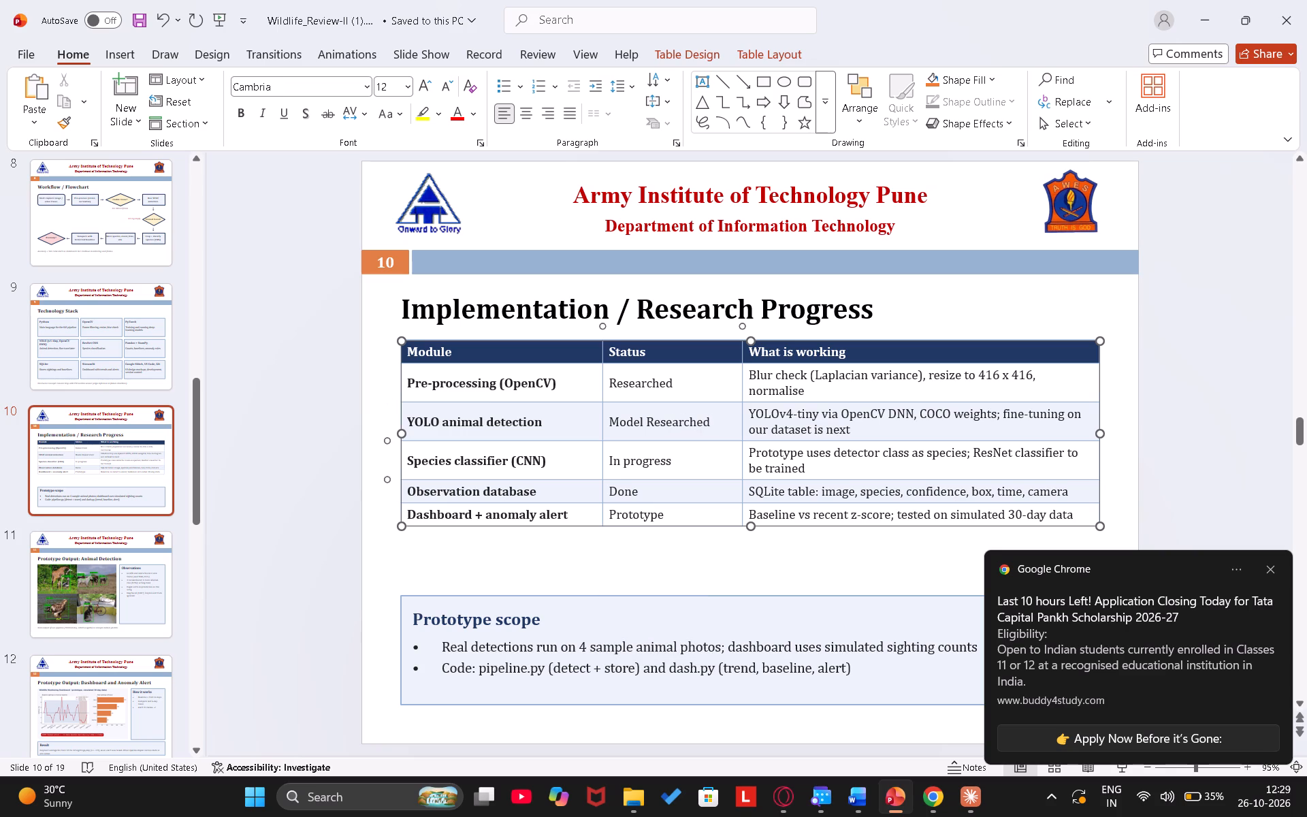
key("BackSpace")
key("BackSpace")
key("BackSpace")
key("BackSpace")
key("BackSpace")
key("BackSpace")
key("BackSpace")
key("BackSpace")
key("BackSpace")
key("BackSpace")
key("BackSpace")
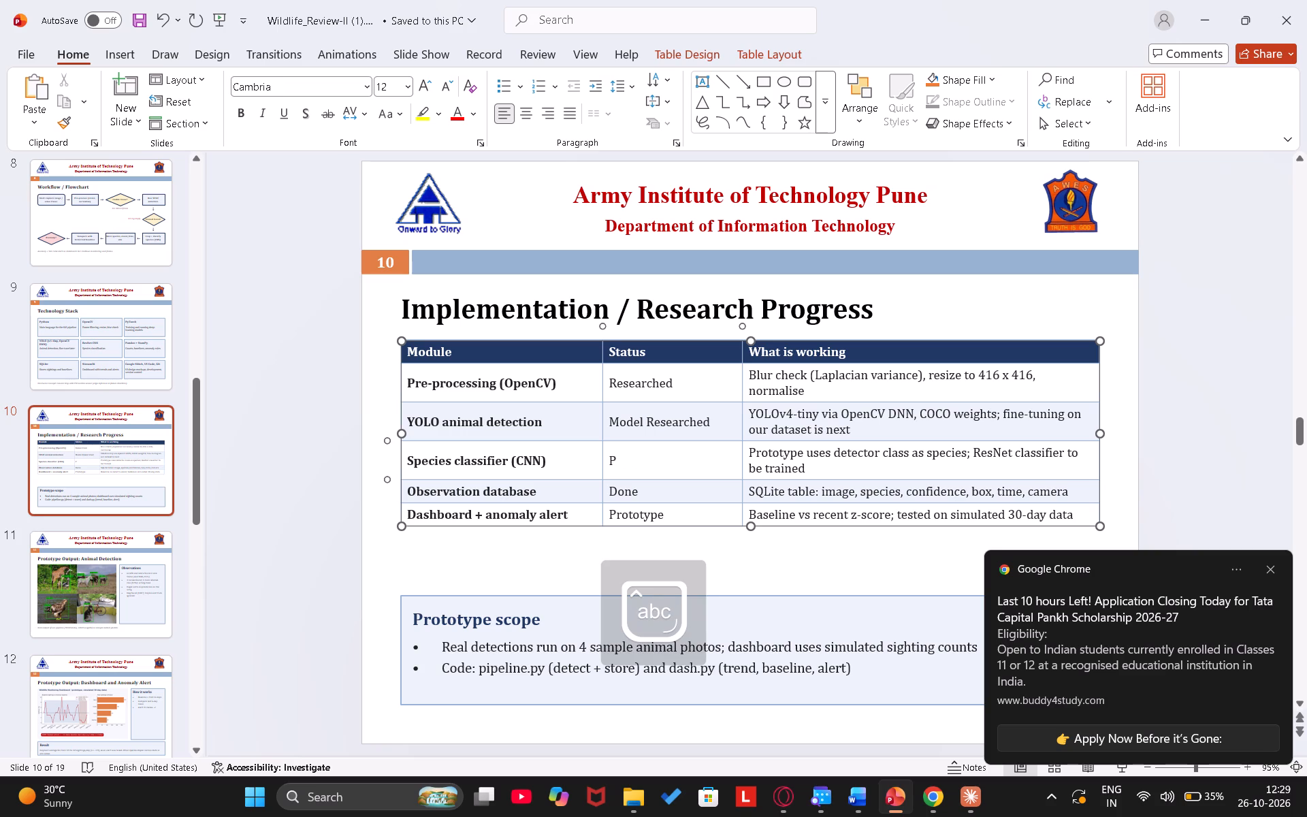
type("roposed")
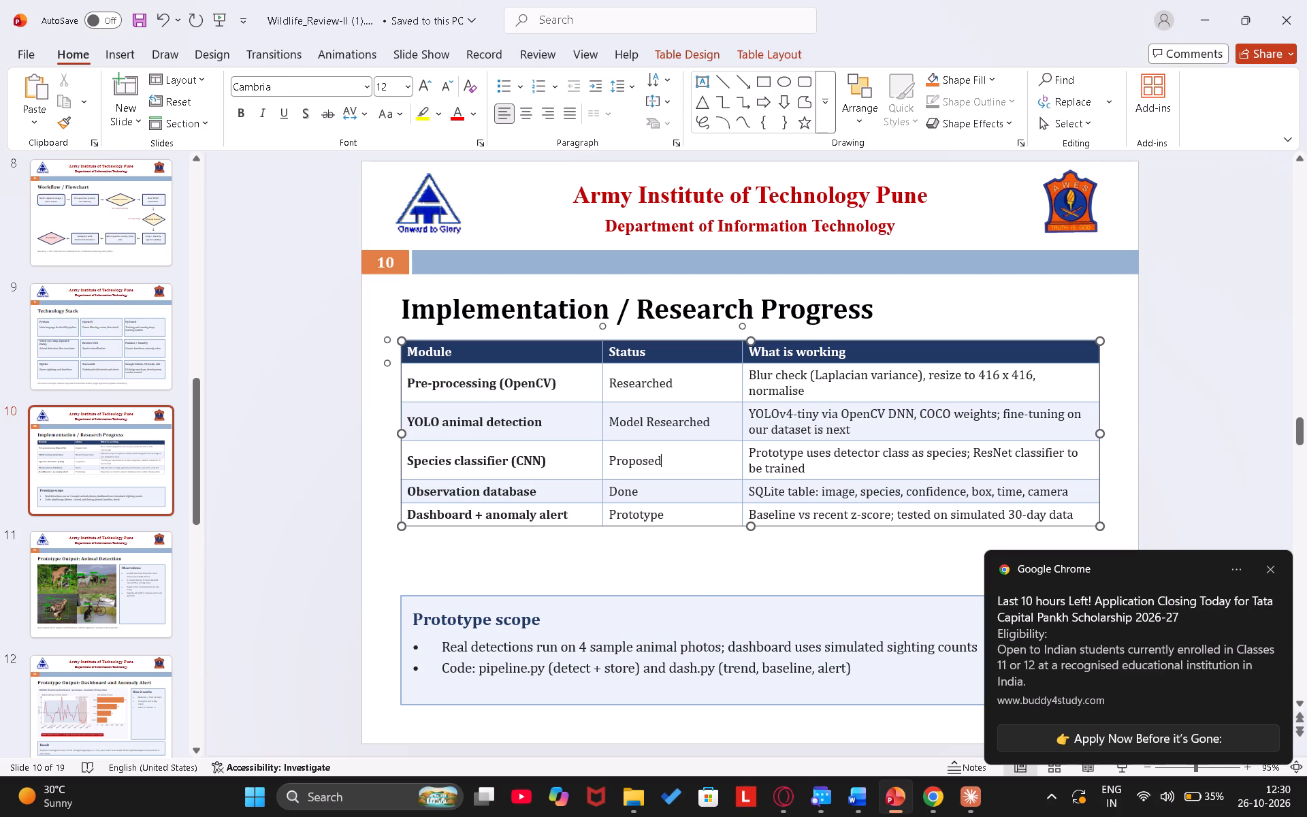
Dismiss the Google Chrome scholarship notification covering the slide.
left_click(1271, 568)
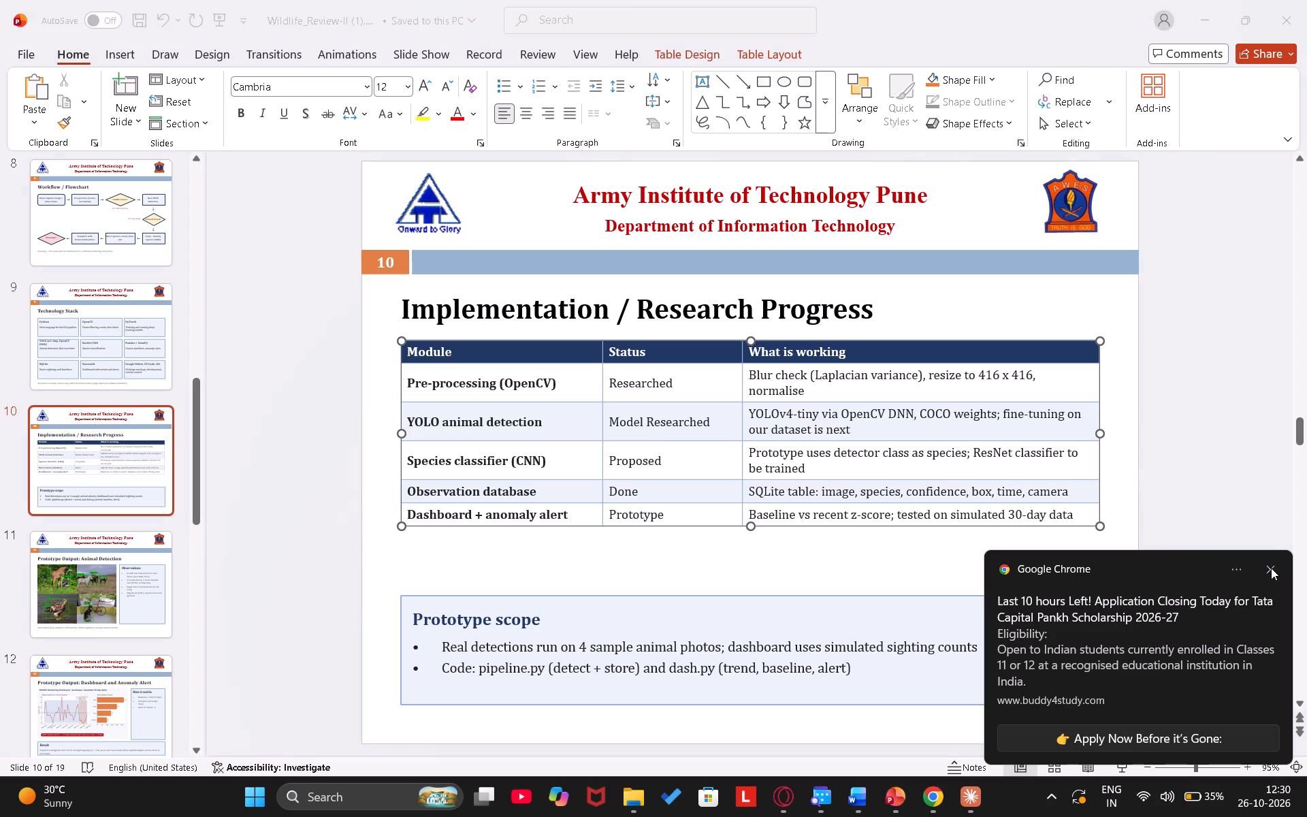
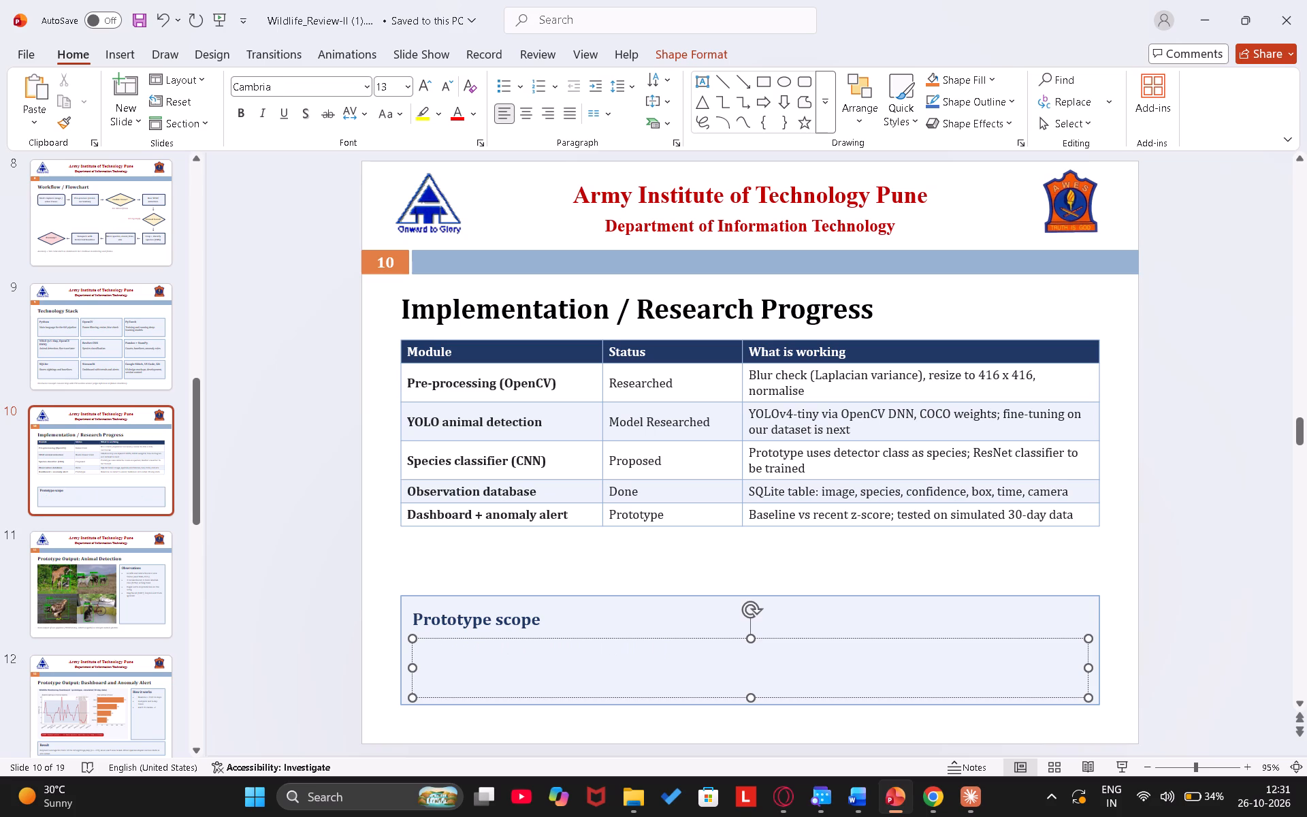
Paste the two lines on system architecture design and technology selection into the empty Prototype scope text box on slide 10.
key("ctrl+v")
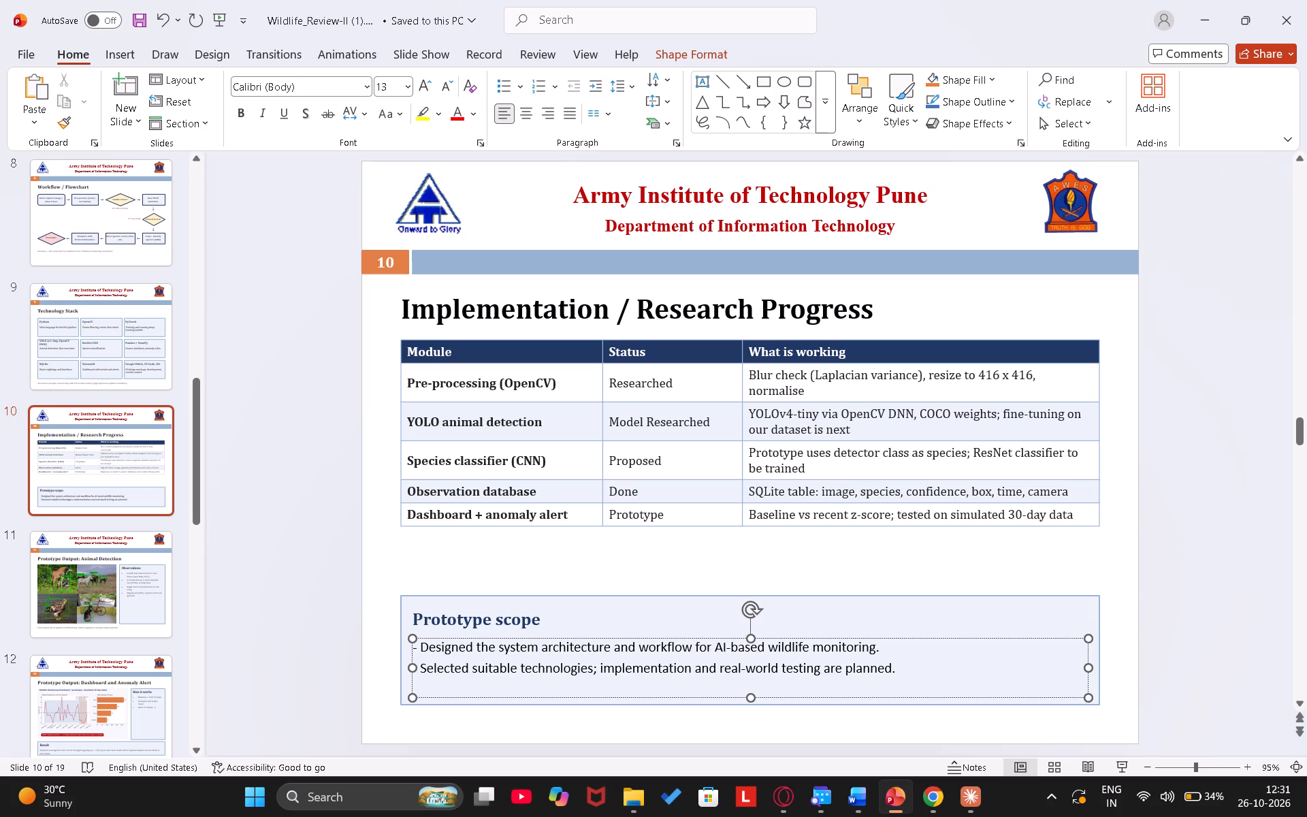
Delete the hyphen before the "Designed the system architecture" line and the space before "Selected suitable technologies" in Prototype scope.
left_click(419, 667)
key("period")
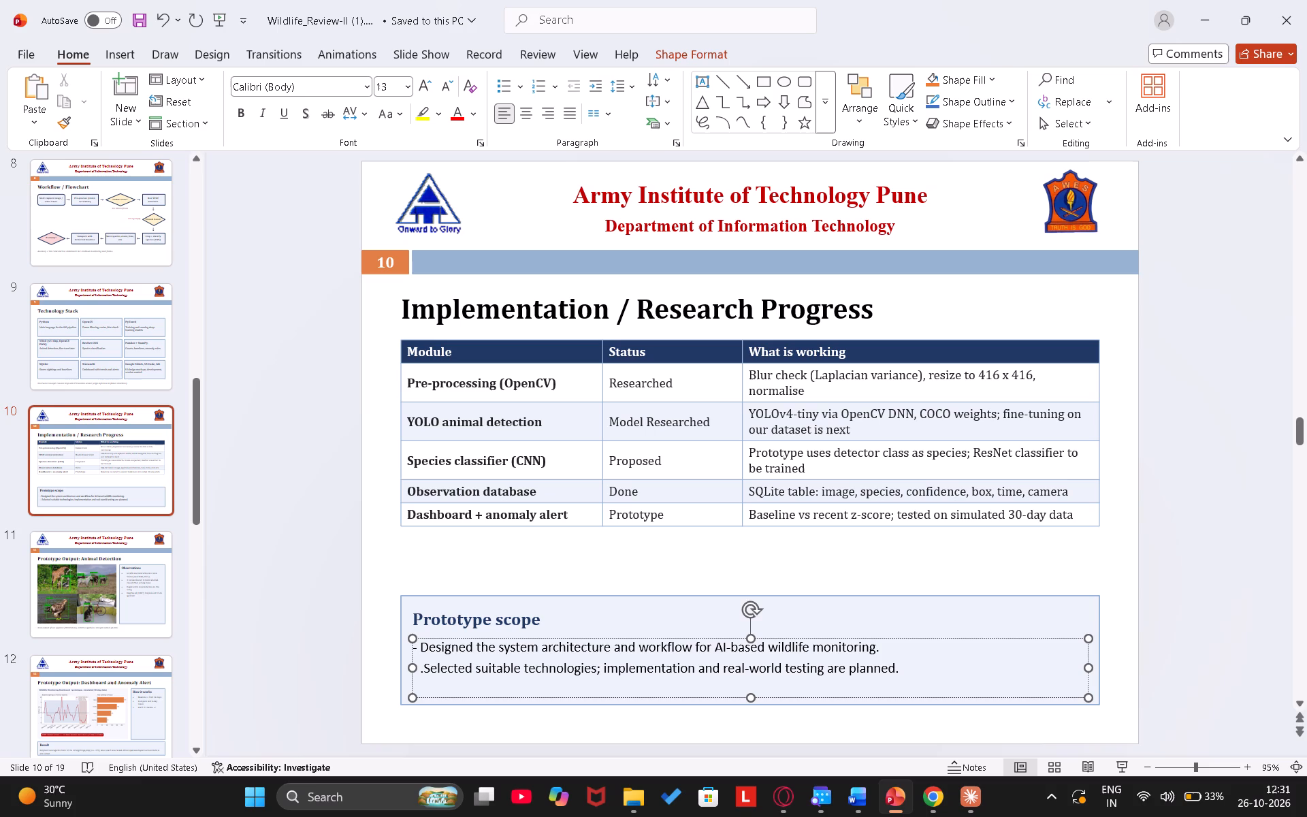
left_click(418, 645)
key("BackSpace")
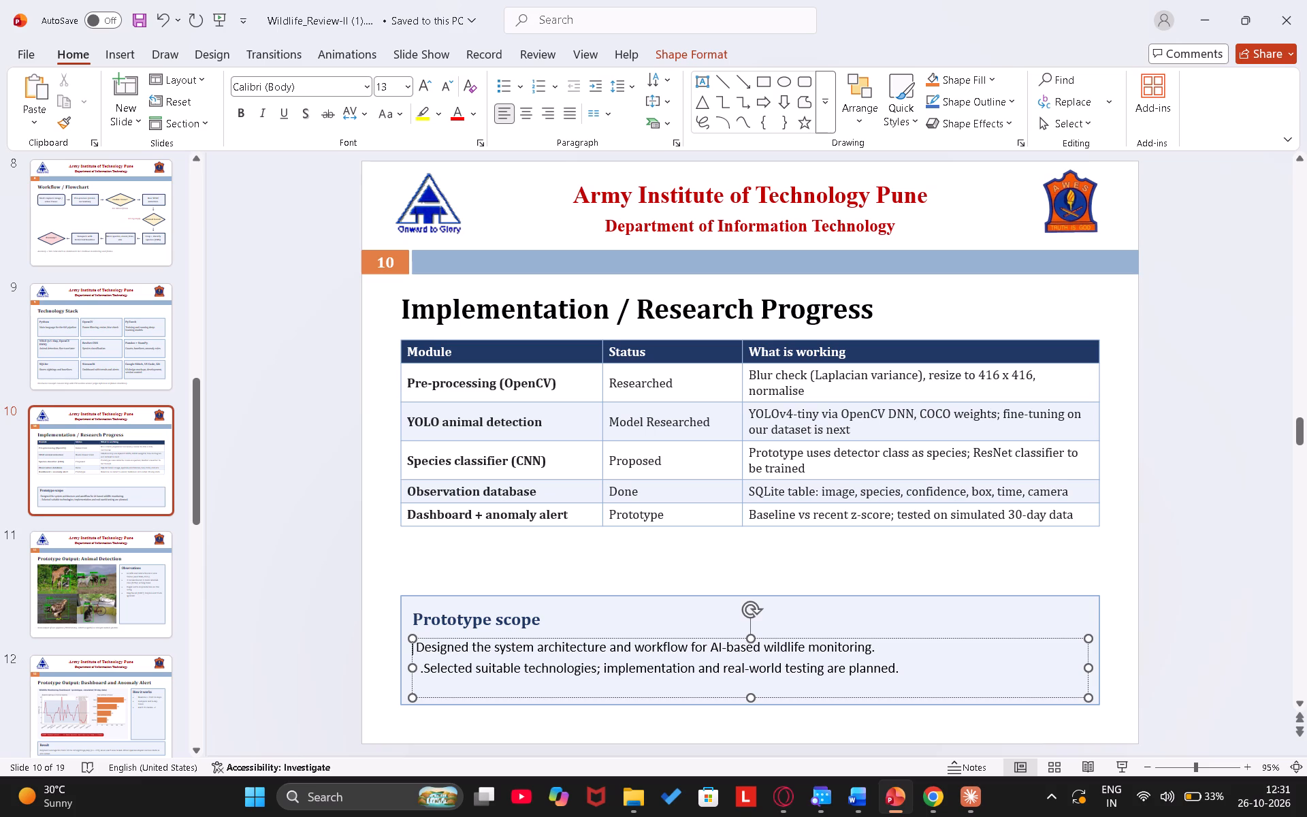
left_click(421, 671)
key("BackSpace")
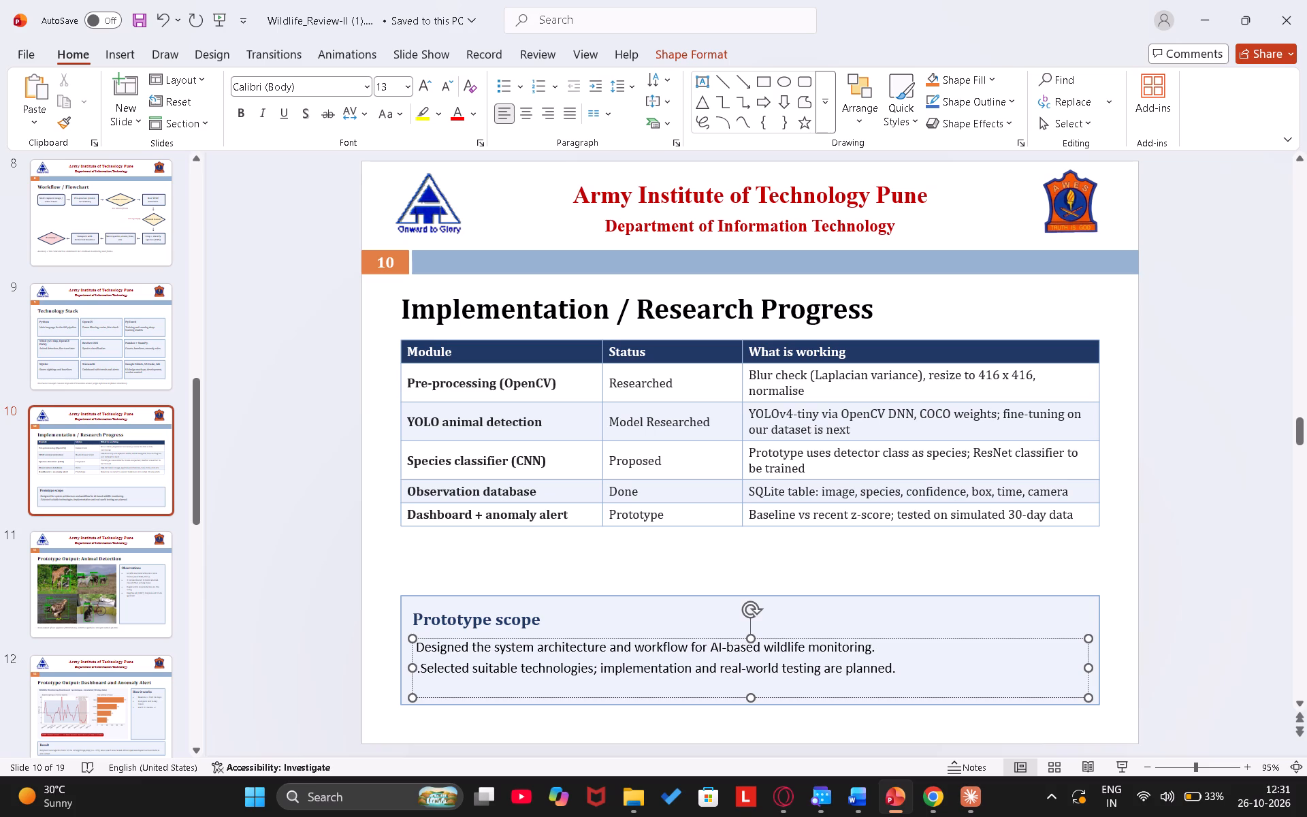
left_click(421, 669)
key("BackSpace")
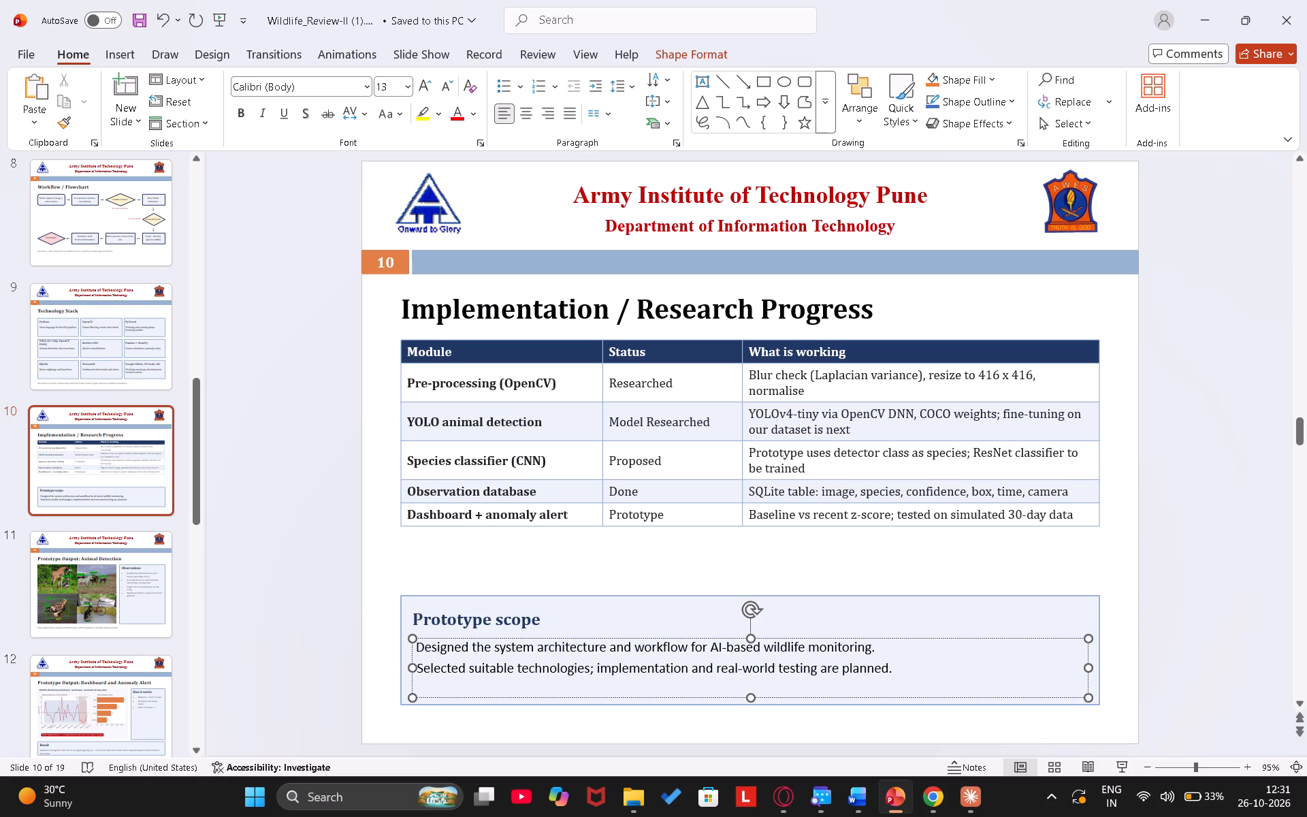
Format both Prototype scope lines on slide 10 as a bulleted list.
left_click(509, 89)
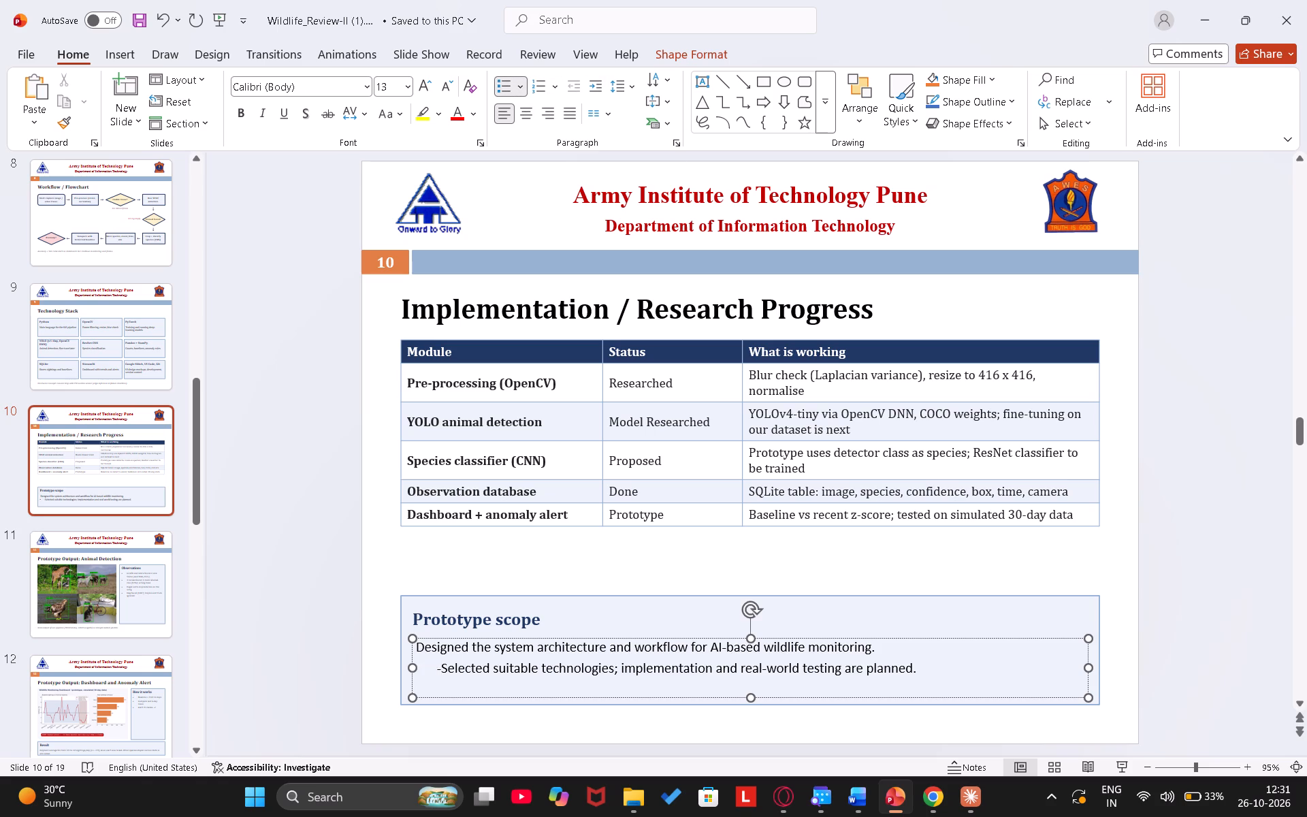
left_click(505, 87)
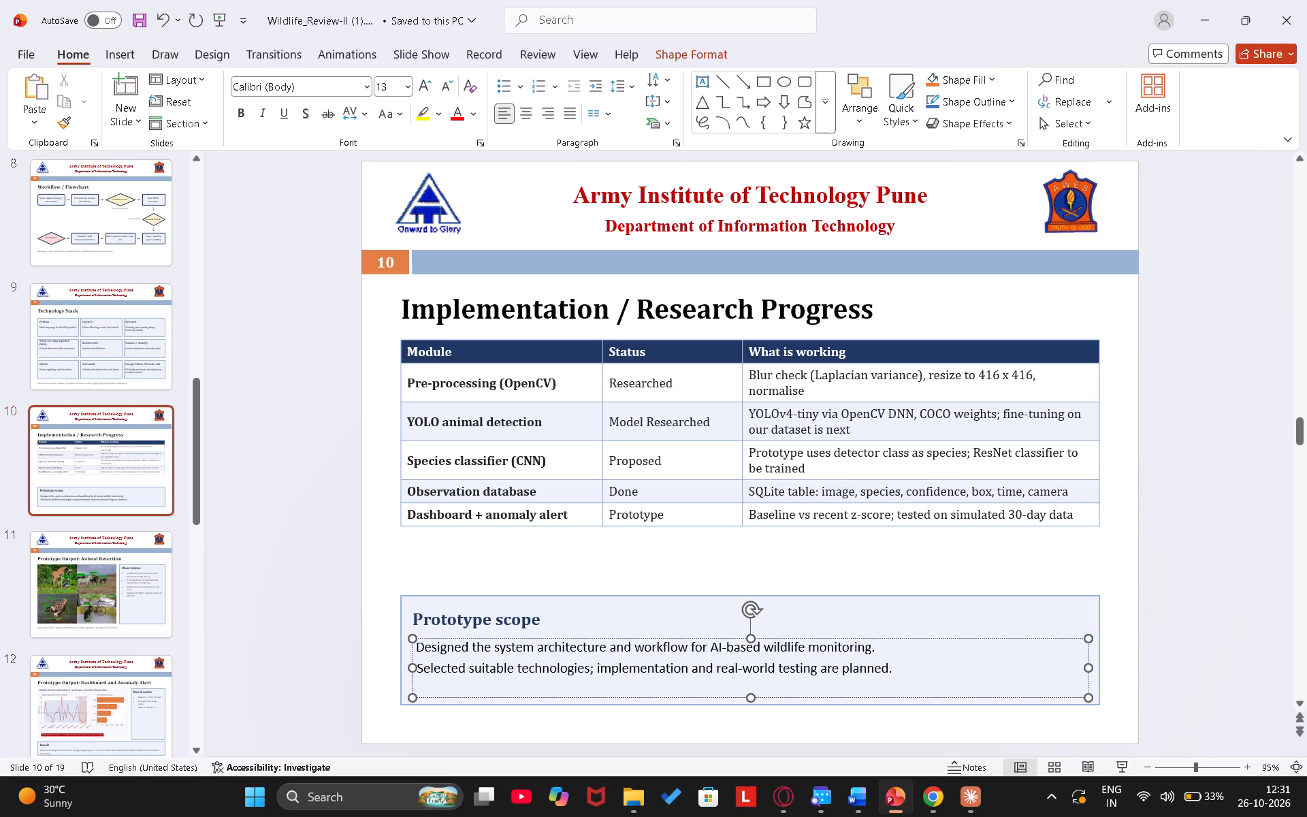
right_click_drag(416, 644, 826, 672)
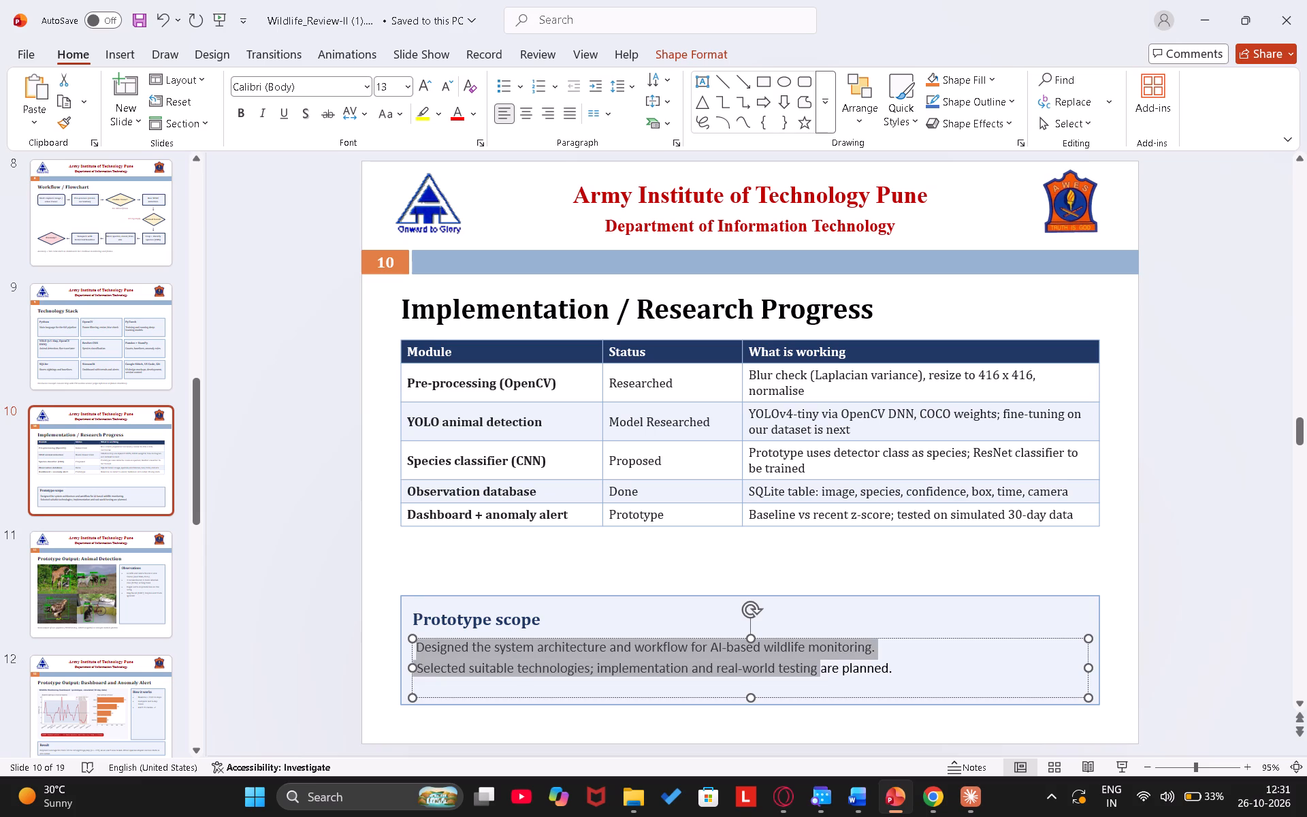
right_click_drag(826, 672, 875, 679)
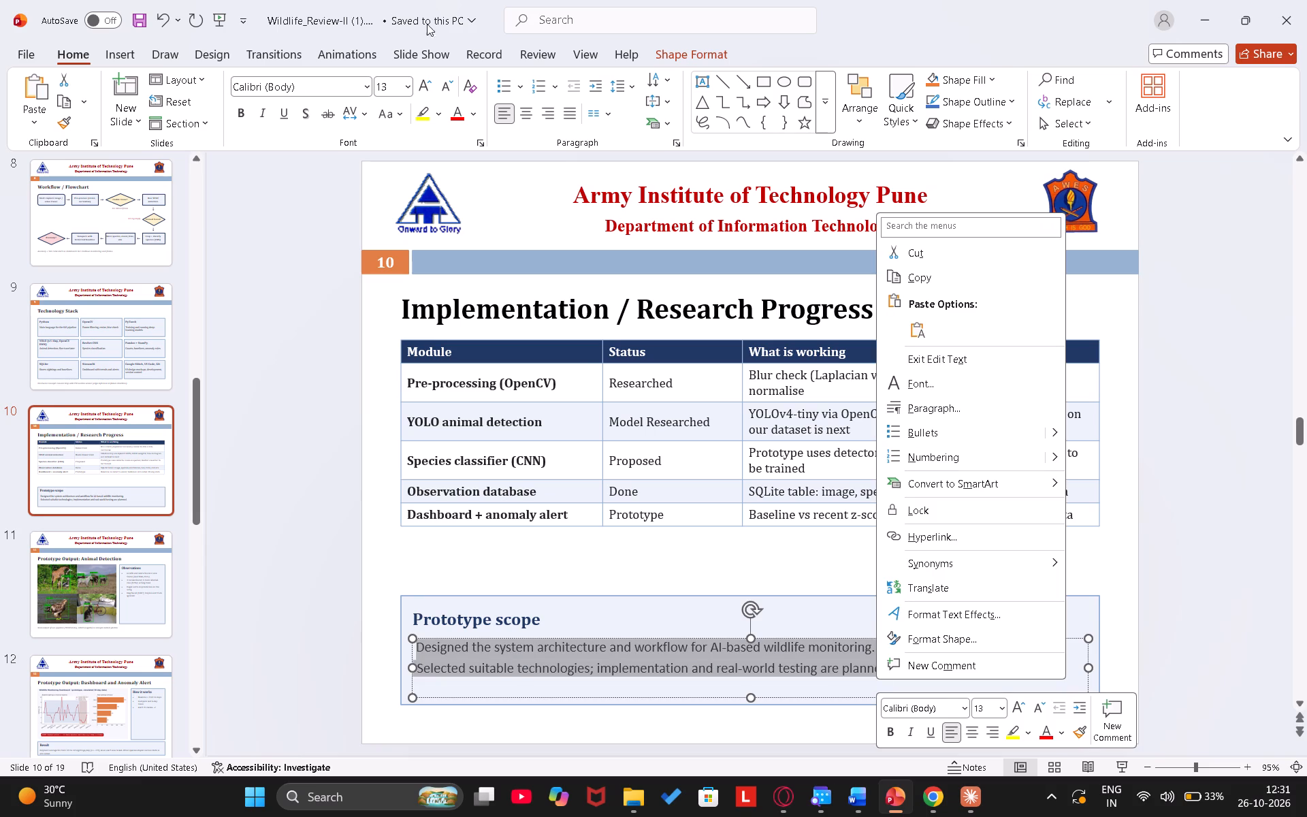
left_click(497, 88)
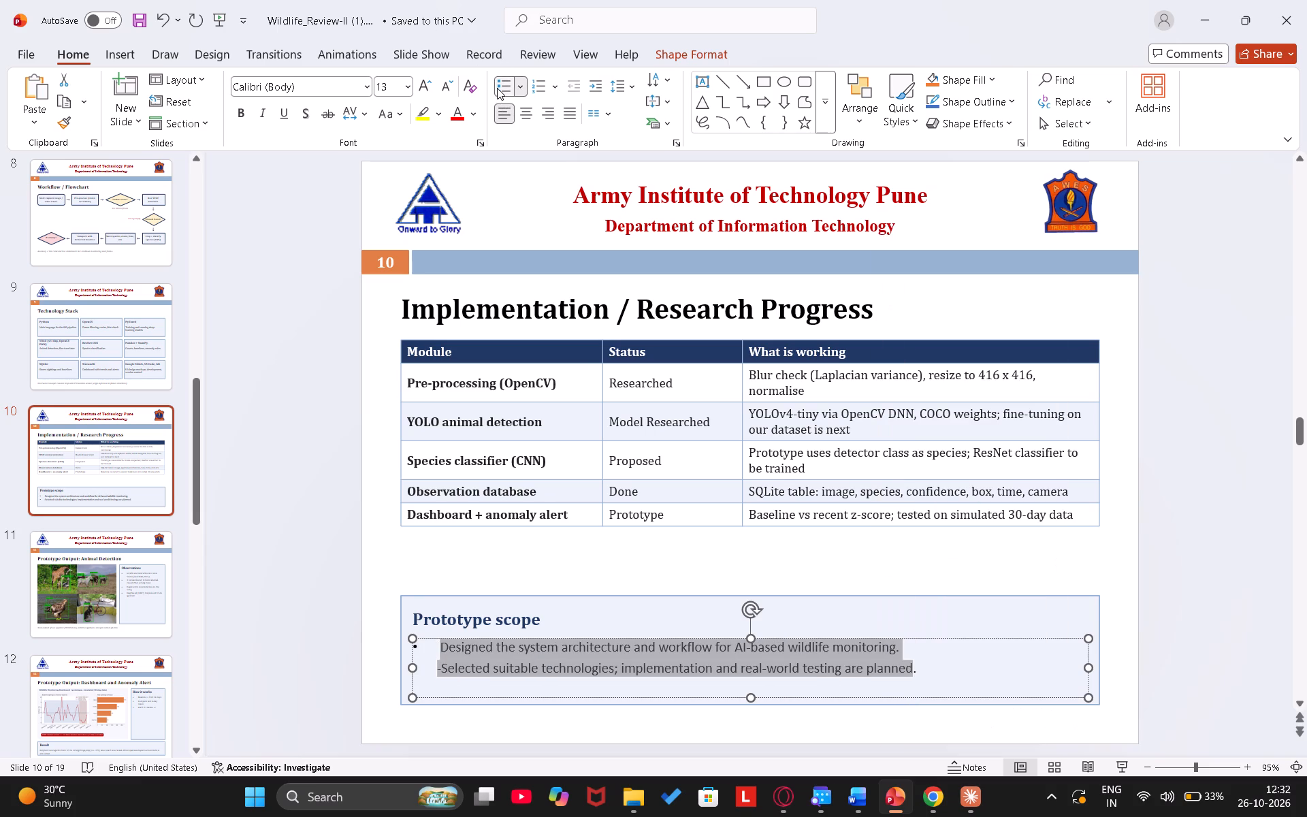
left_click(503, 91)
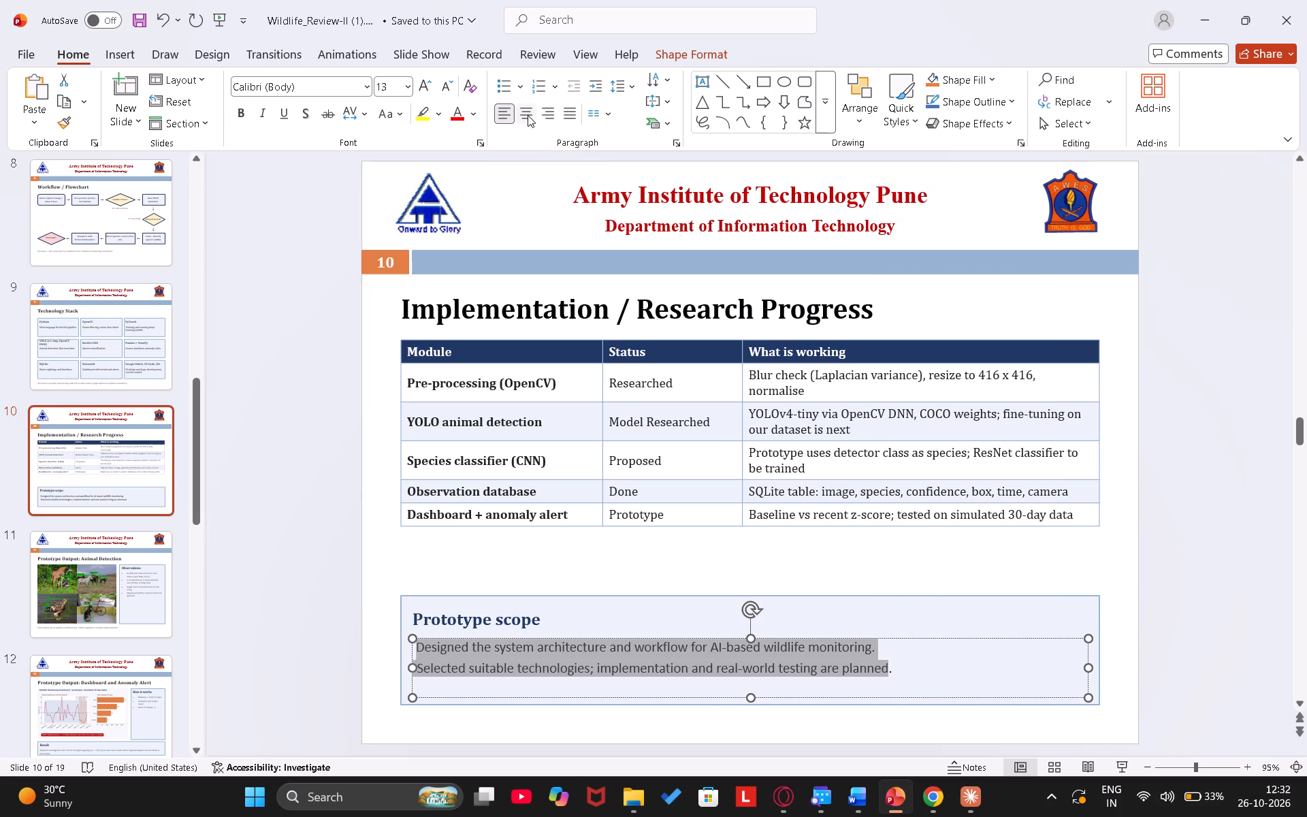
left_click(506, 80)
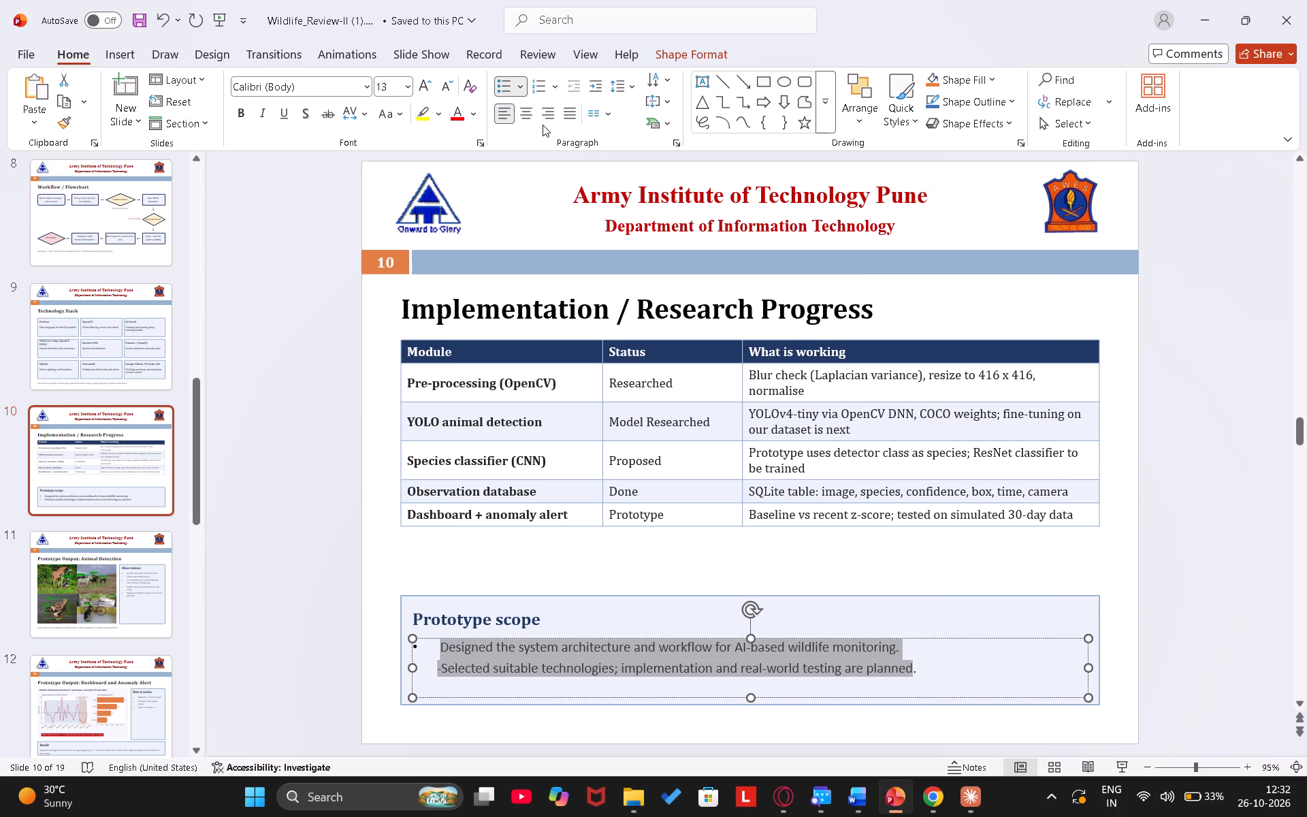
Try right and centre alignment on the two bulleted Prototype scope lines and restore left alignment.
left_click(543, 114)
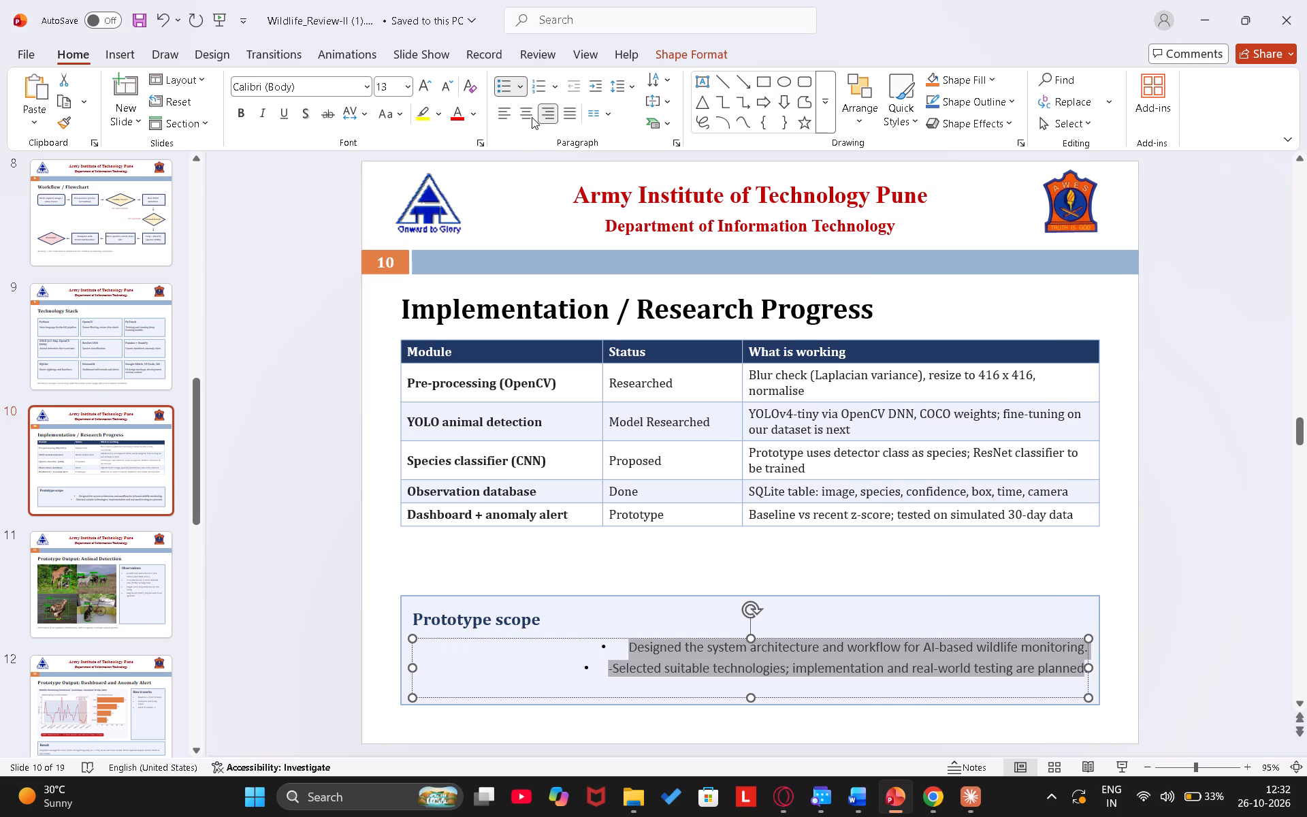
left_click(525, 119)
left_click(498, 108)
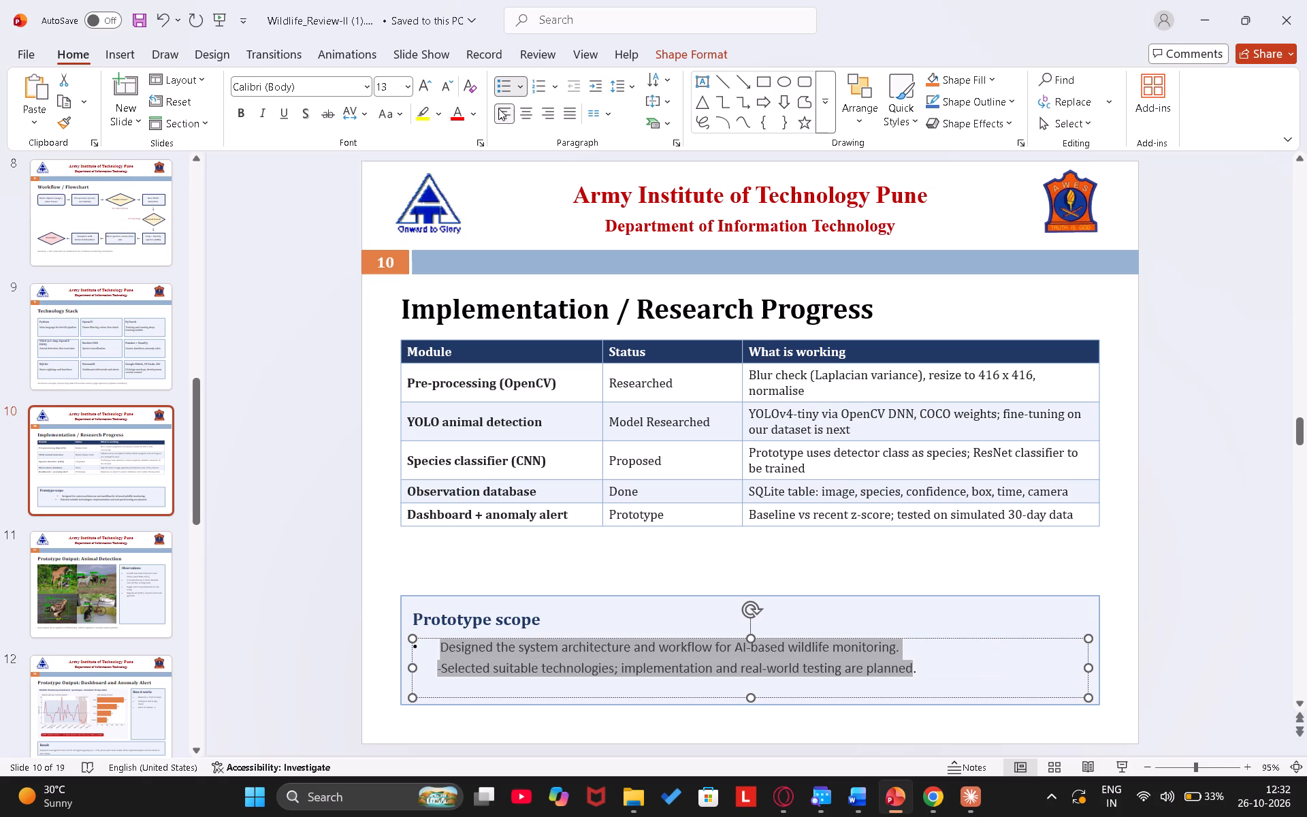
Delete the leftover hyphen at the start of the bulleted "Selected suitable technologies" line.
left_click(423, 665)
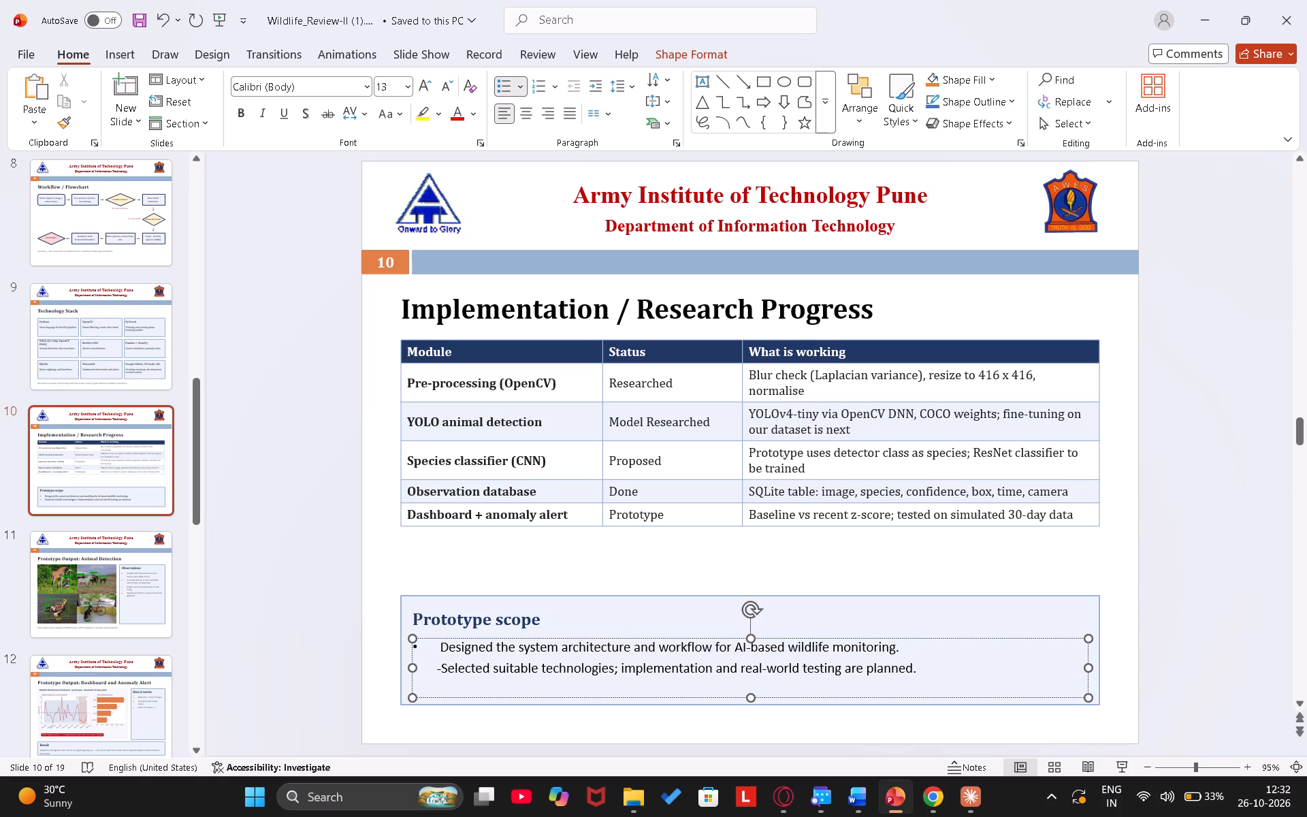
left_click(440, 667)
key("BackSpace")
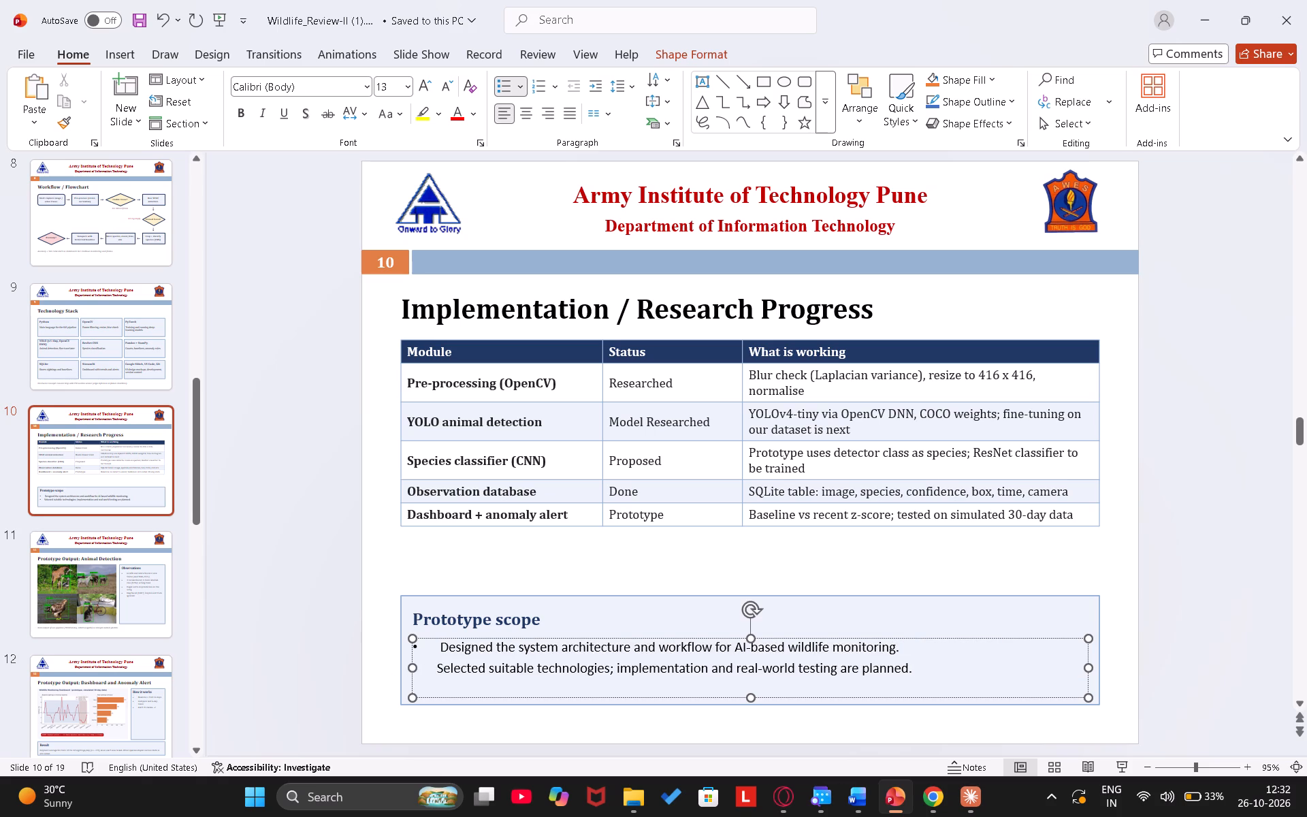
left_click(509, 86)
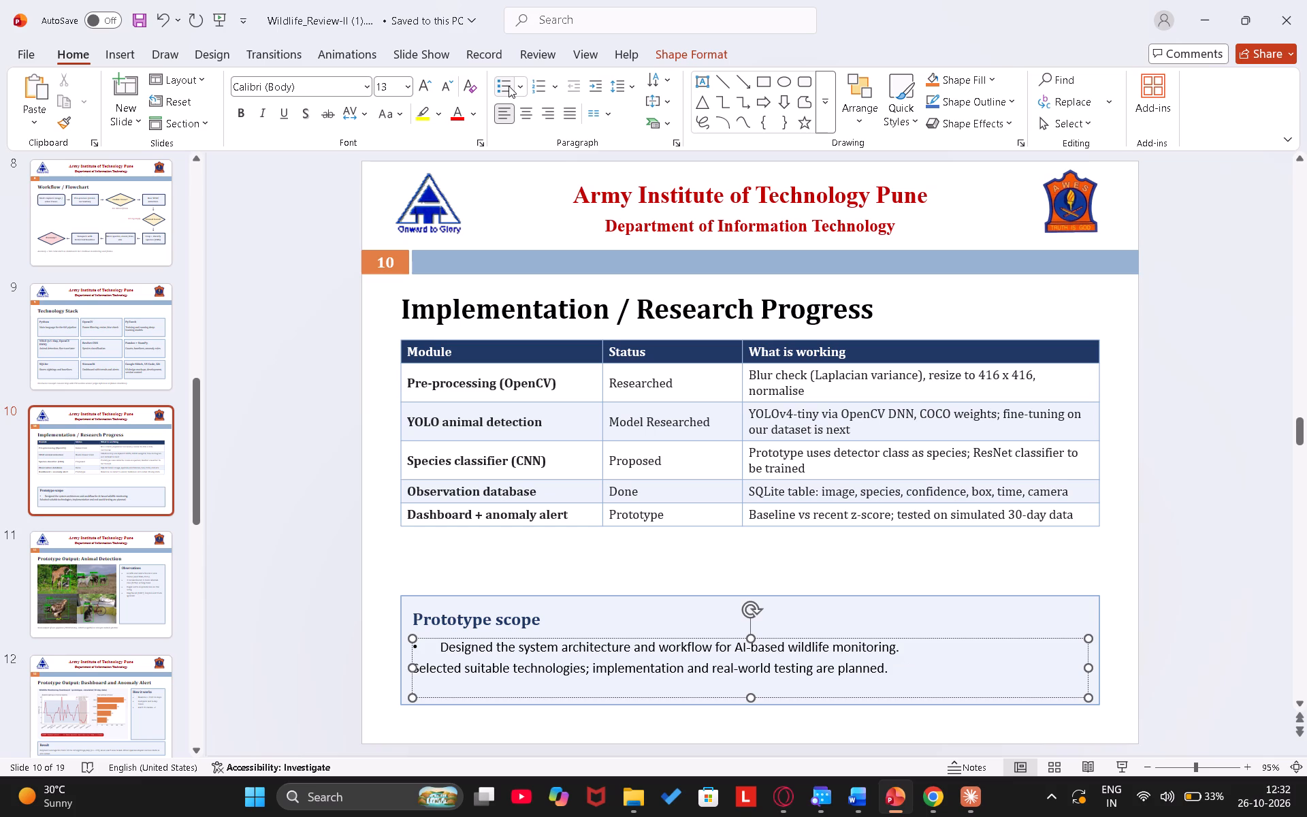
left_click(509, 86)
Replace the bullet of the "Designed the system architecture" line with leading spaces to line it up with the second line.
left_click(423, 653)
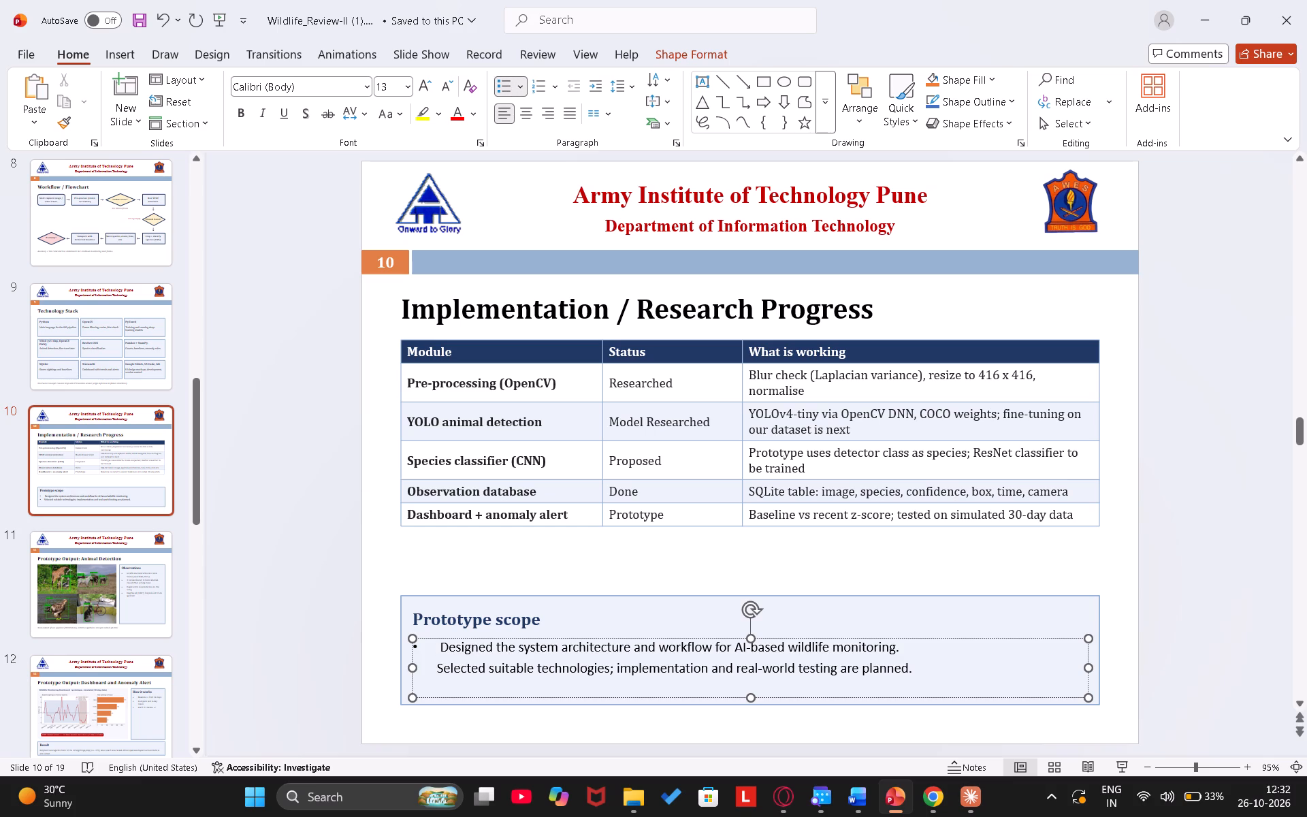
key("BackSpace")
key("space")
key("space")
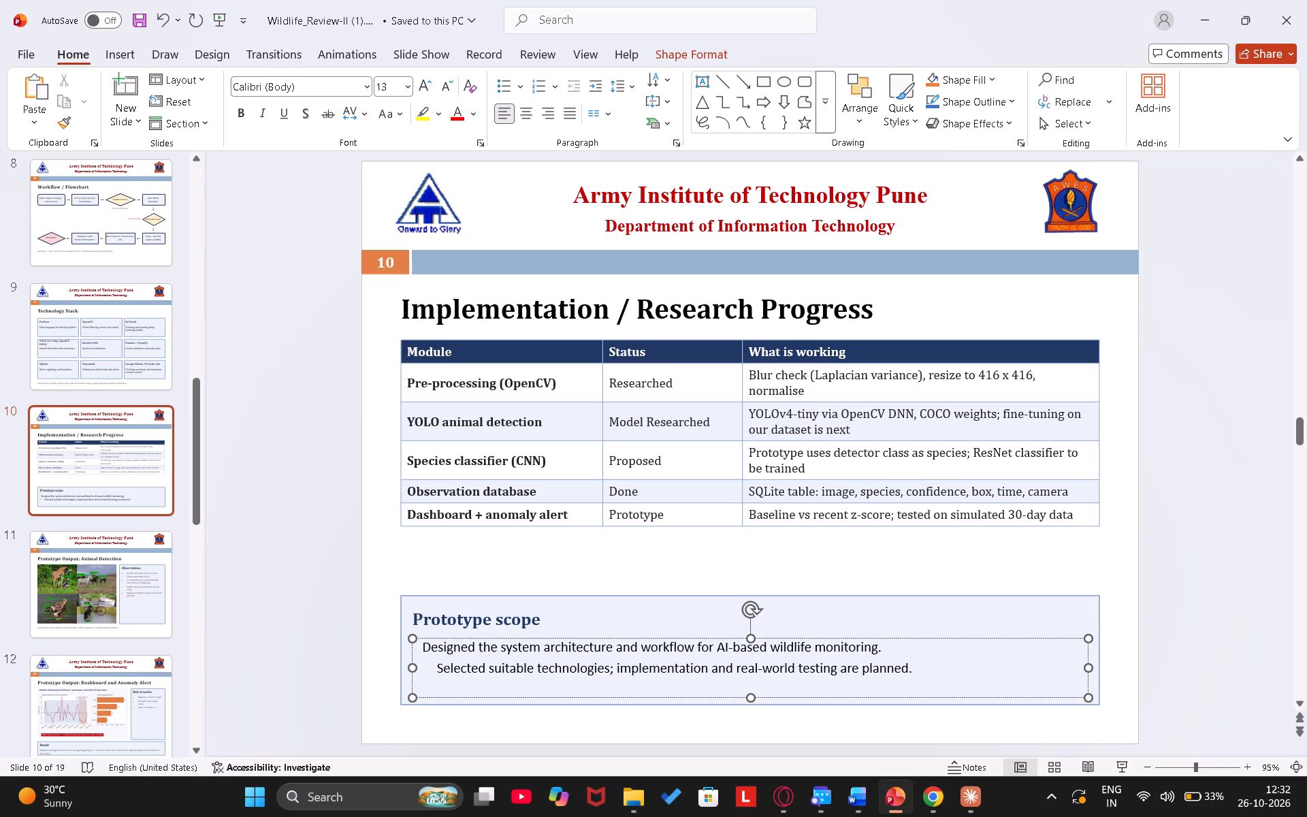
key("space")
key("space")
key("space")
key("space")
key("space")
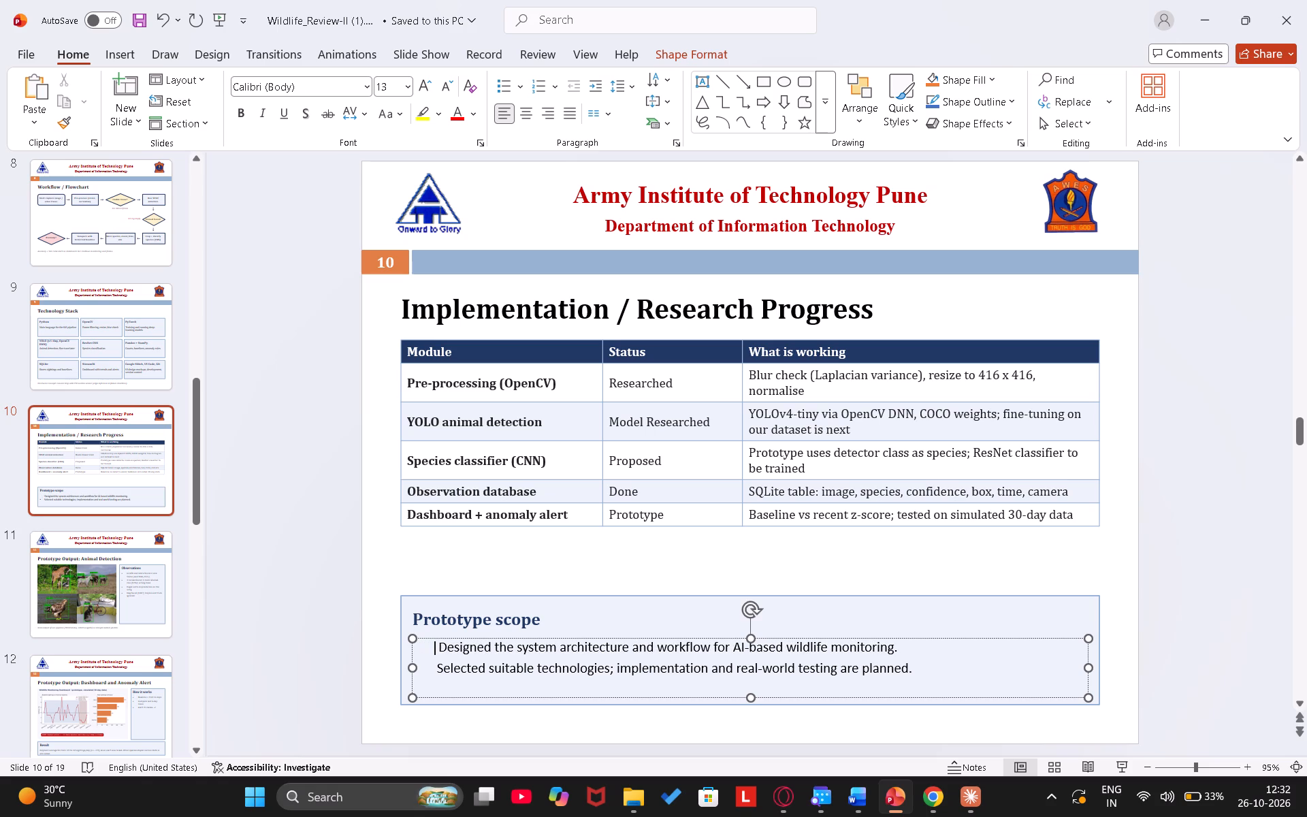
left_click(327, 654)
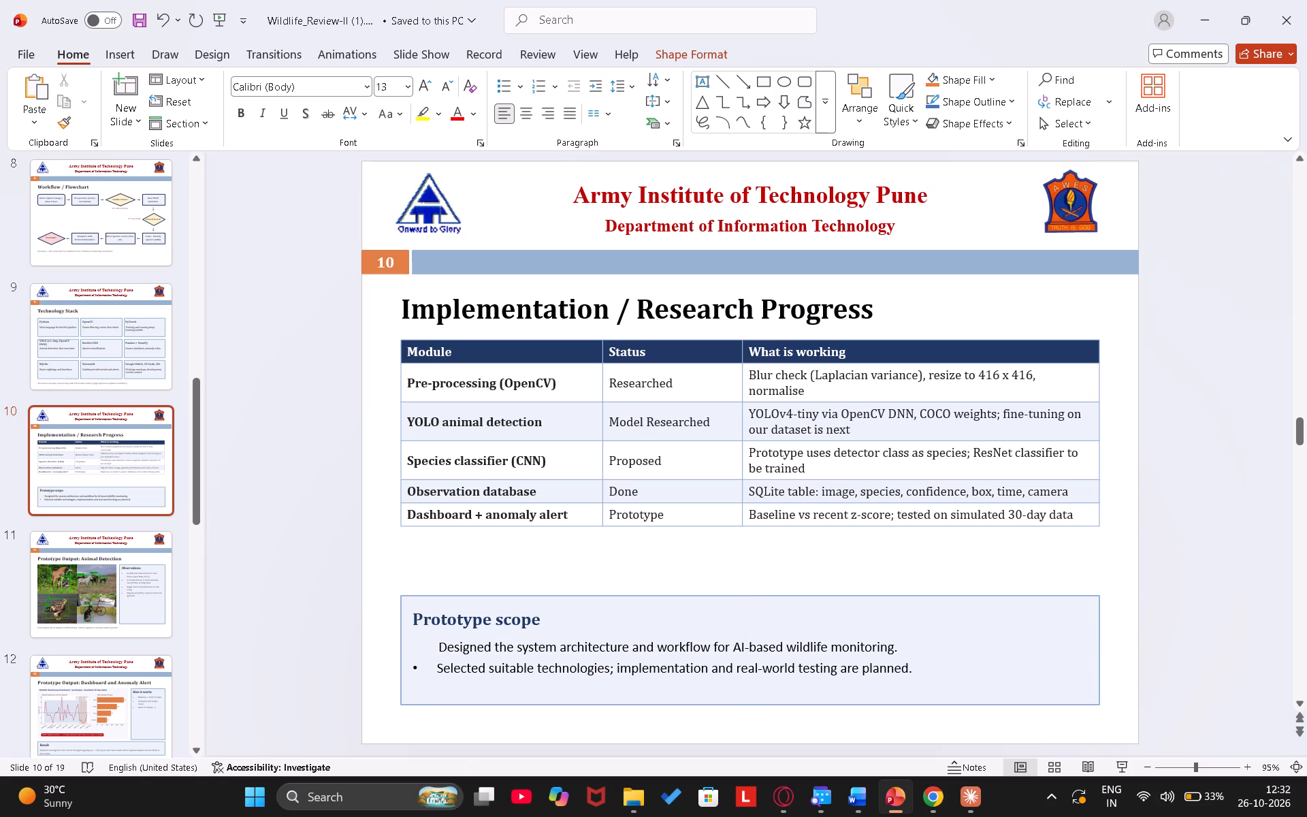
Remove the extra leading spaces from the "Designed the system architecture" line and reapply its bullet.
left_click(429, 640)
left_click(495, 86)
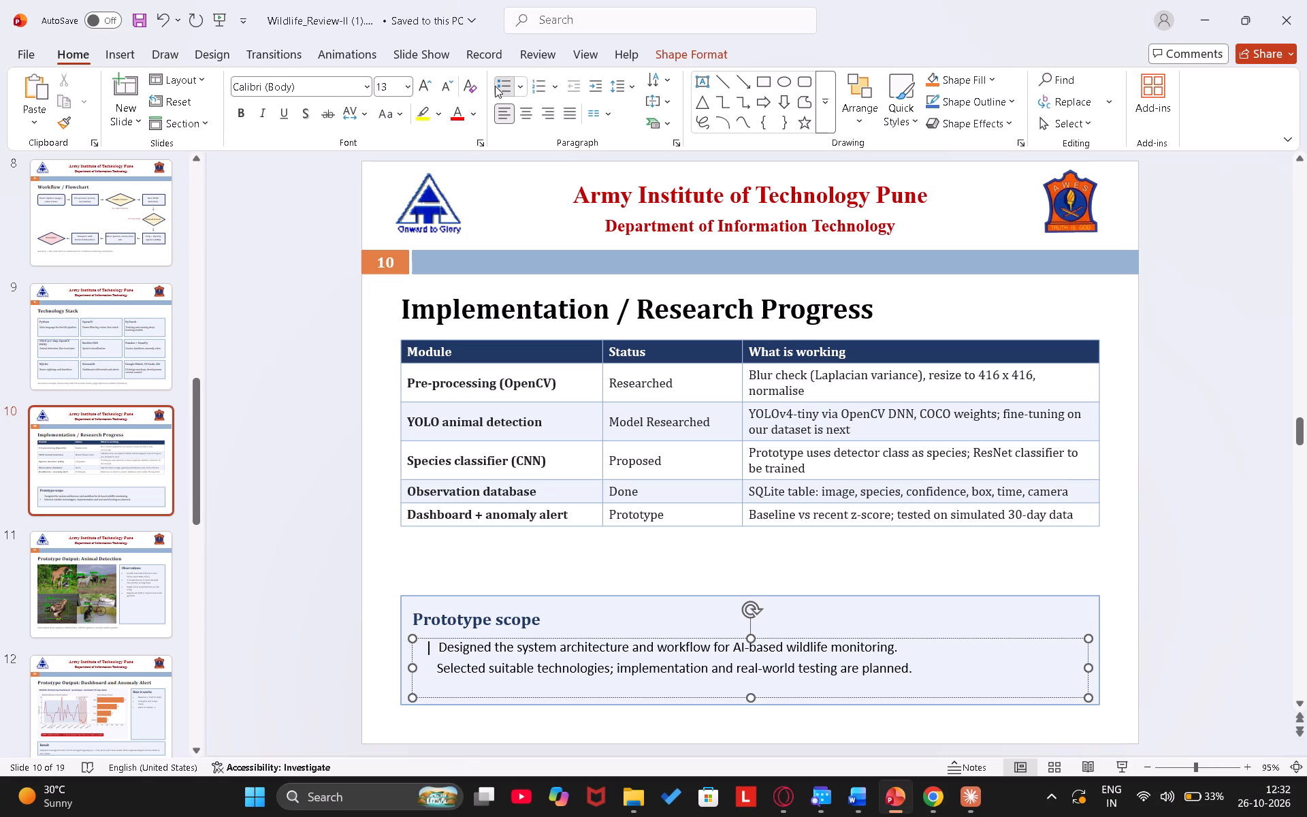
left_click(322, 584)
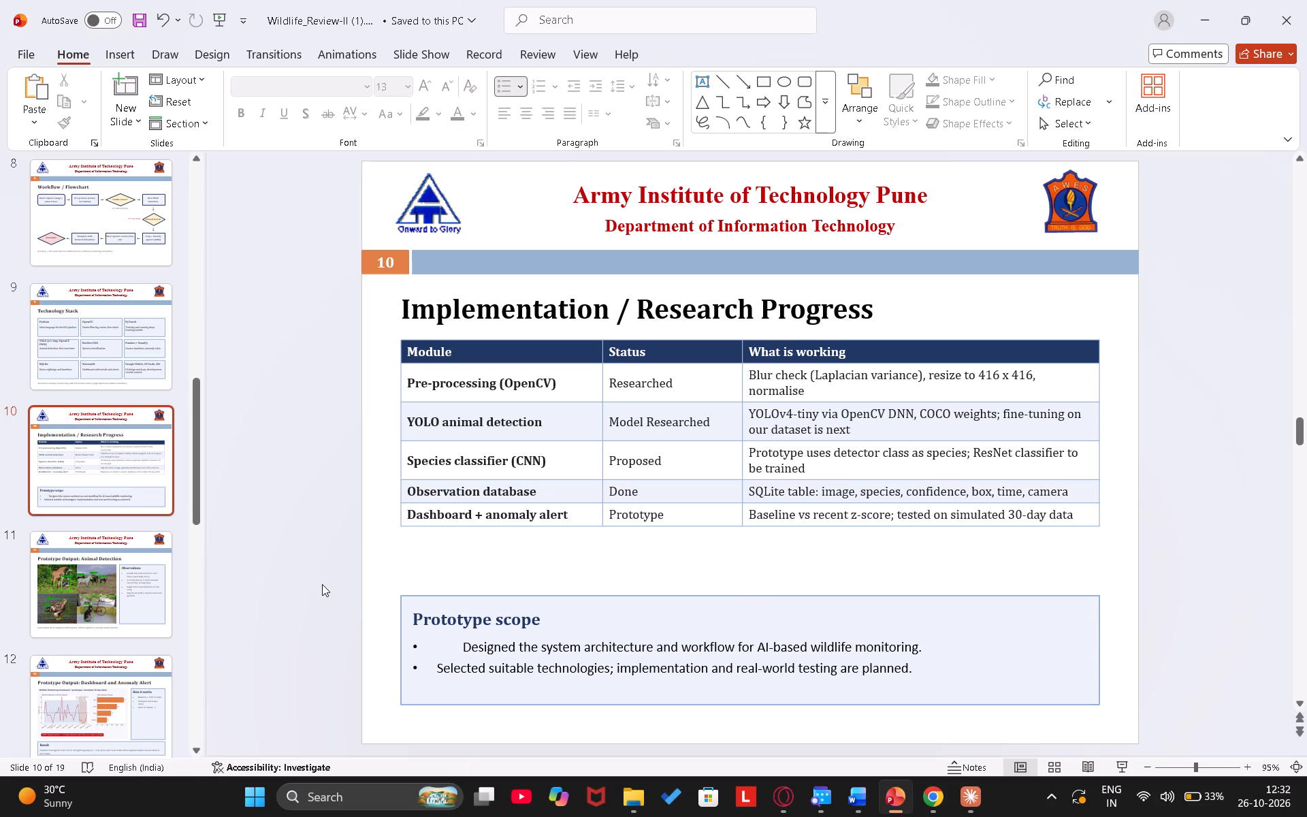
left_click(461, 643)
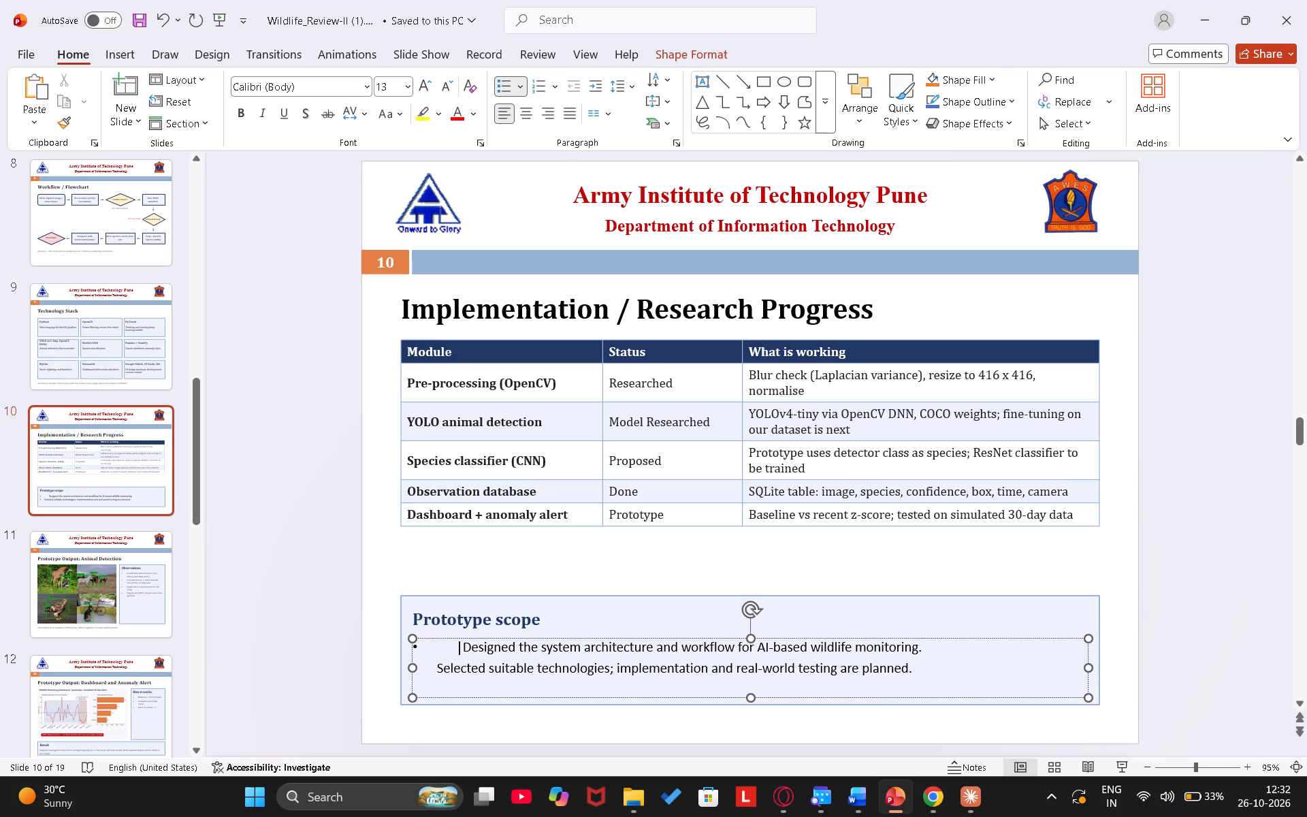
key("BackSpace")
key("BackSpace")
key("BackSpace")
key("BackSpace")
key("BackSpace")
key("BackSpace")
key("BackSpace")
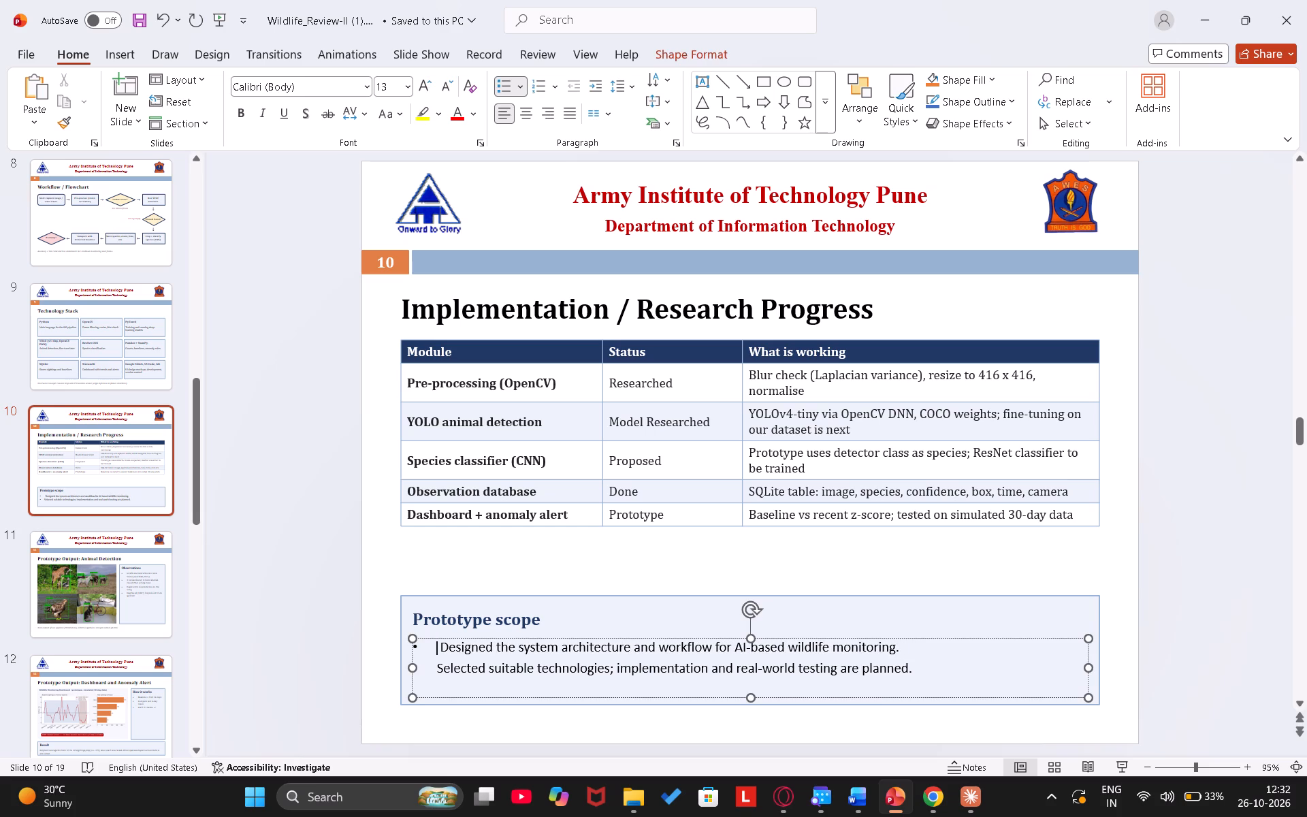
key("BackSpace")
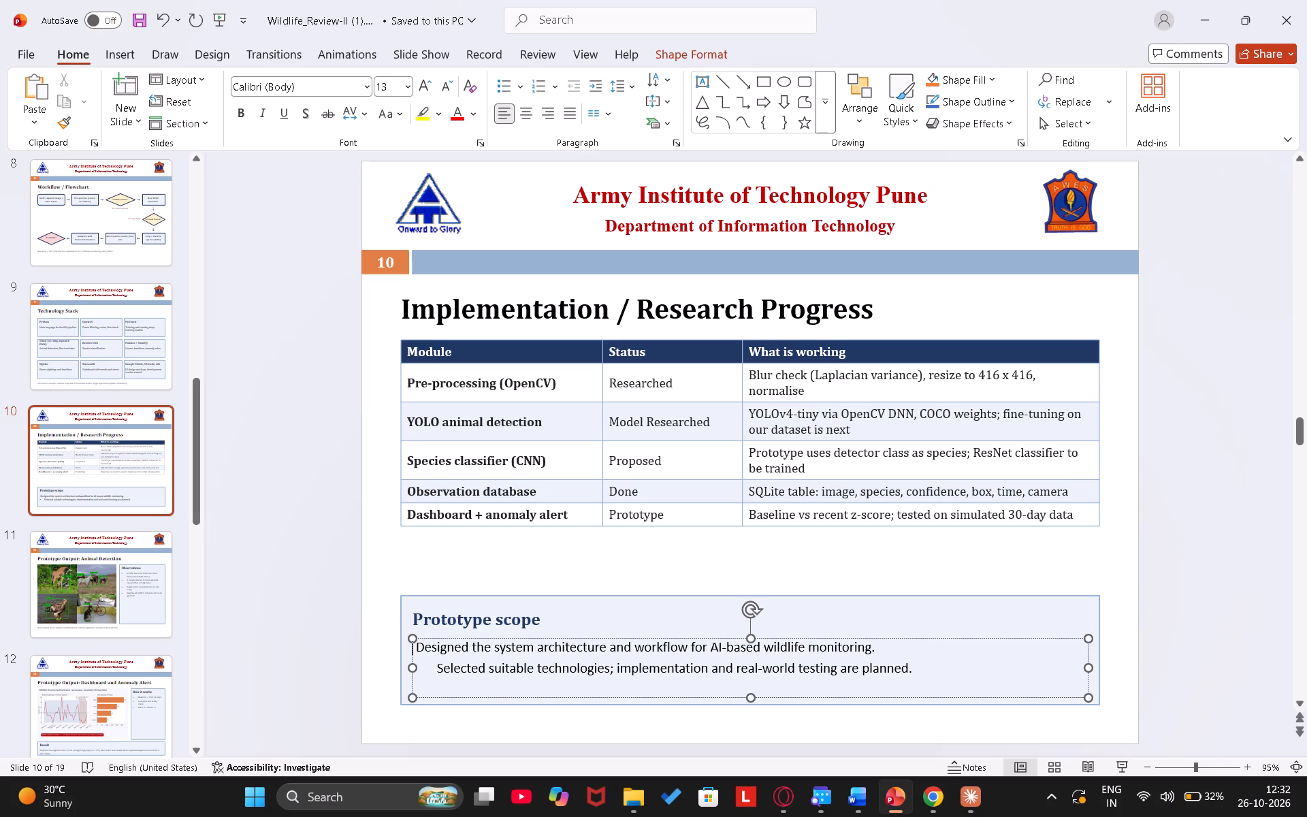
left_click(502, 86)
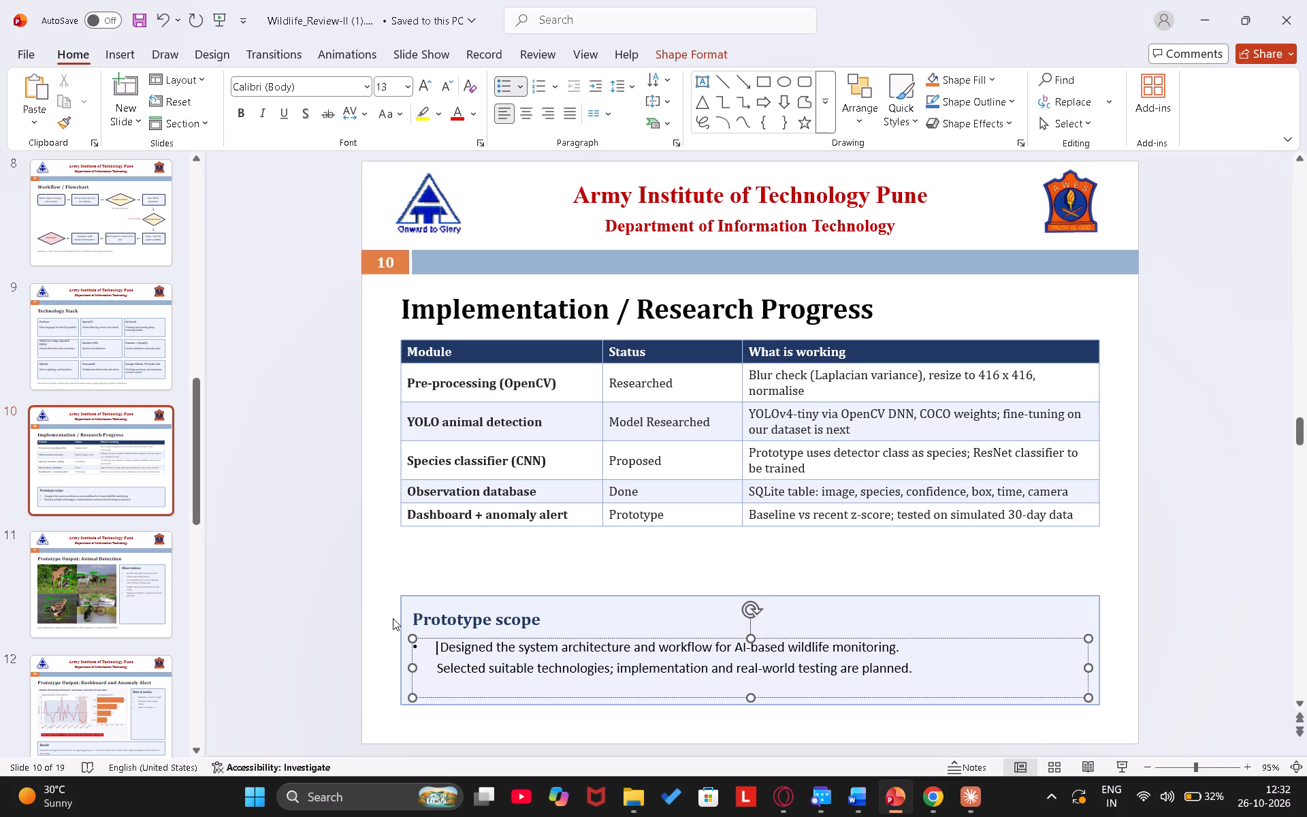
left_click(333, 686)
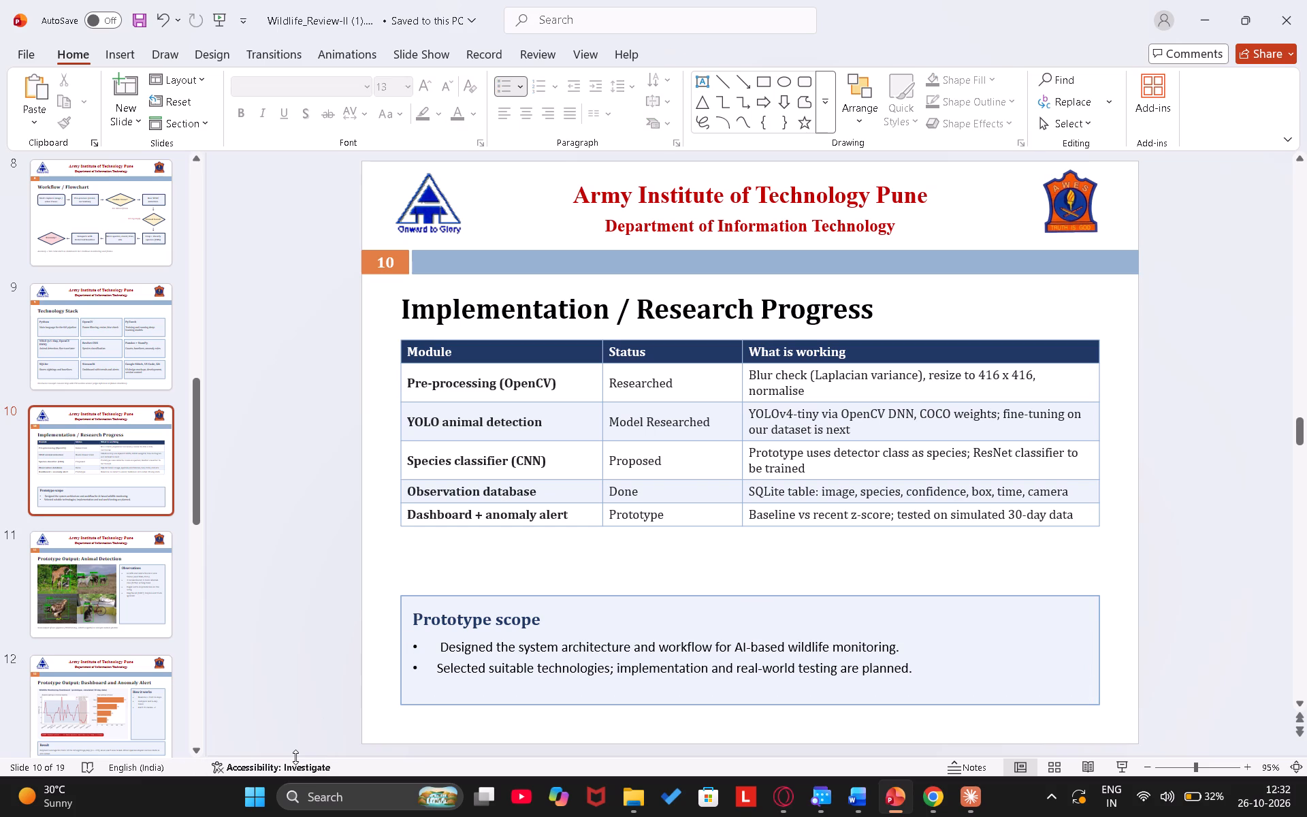
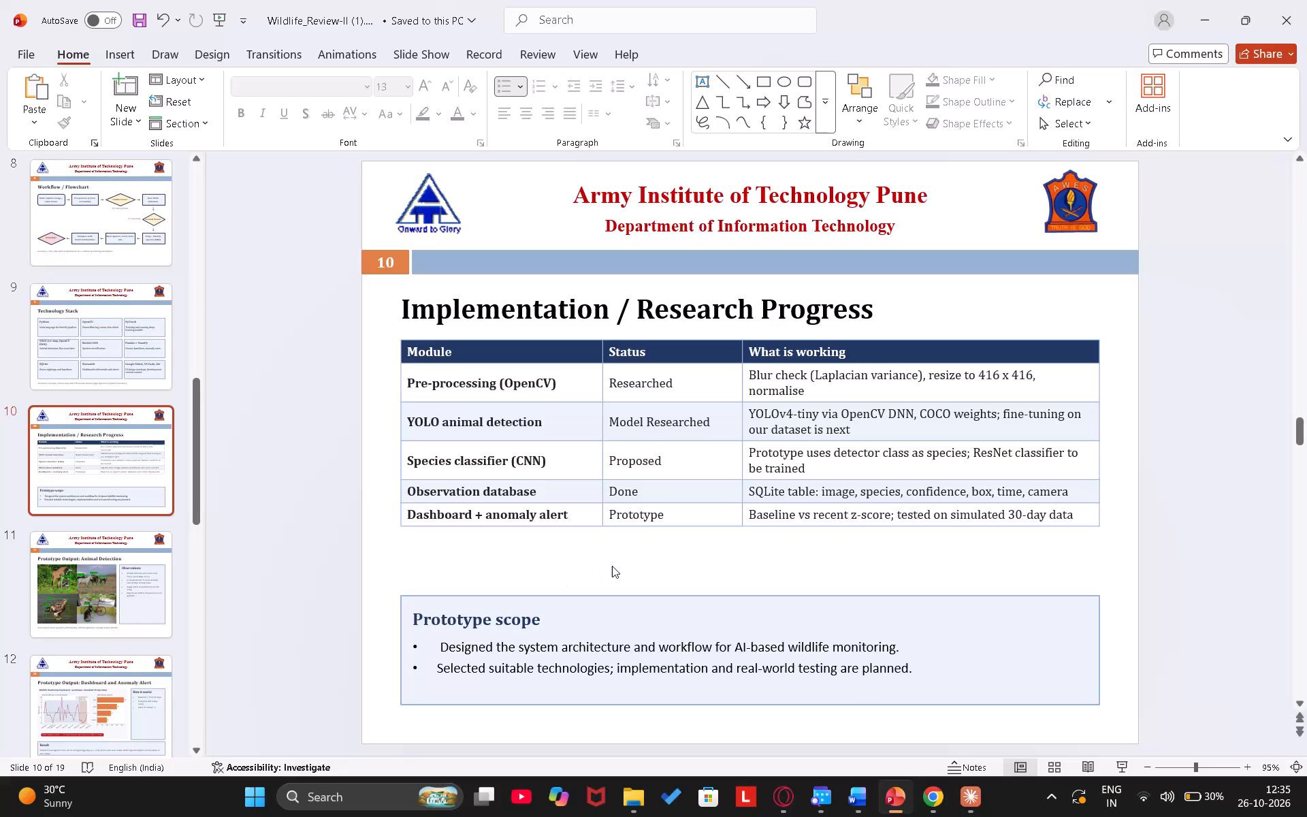
Change the status of the Observation database row in the progress table to "Planned".
left_click(653, 492)
key("BackSpace")
key("BackSpace")
key("BackSpace")
key("BackSpace")
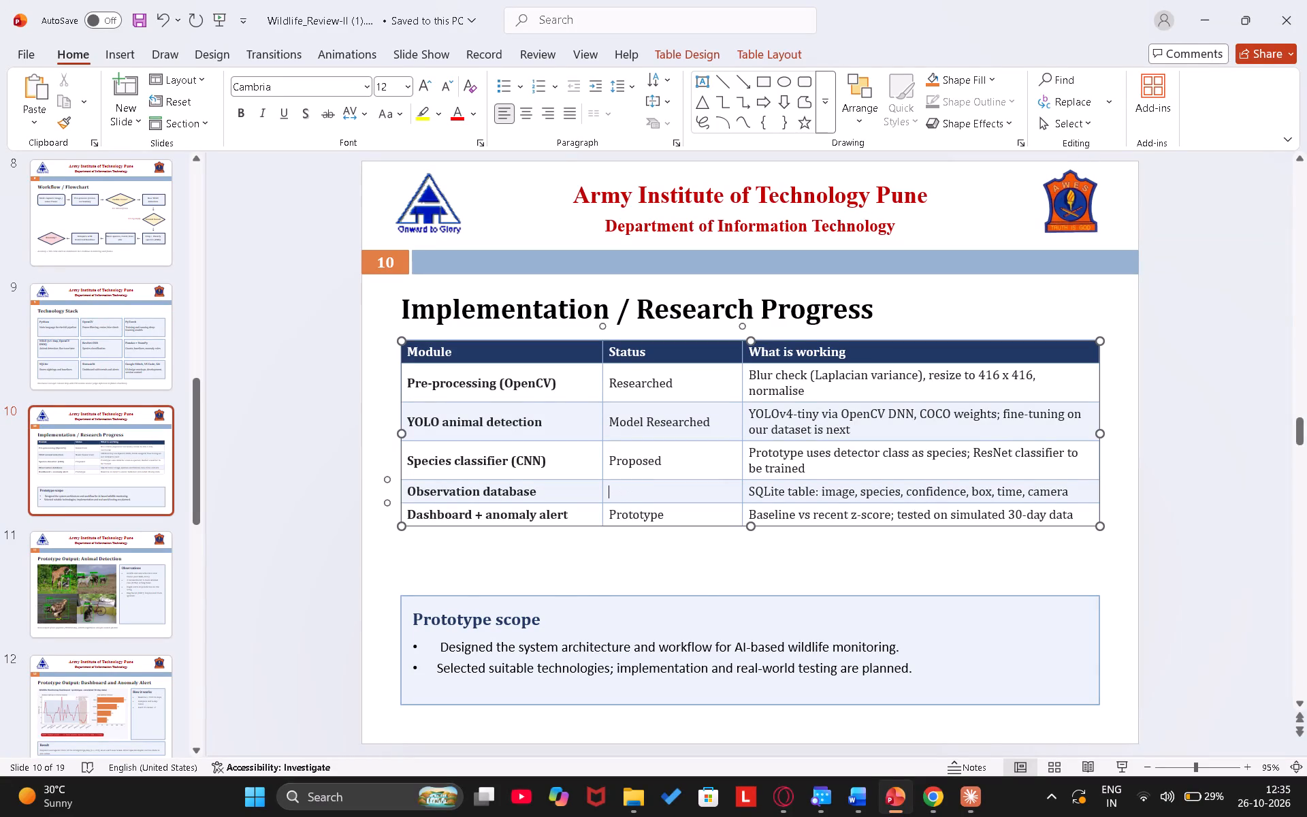
type("lanned")
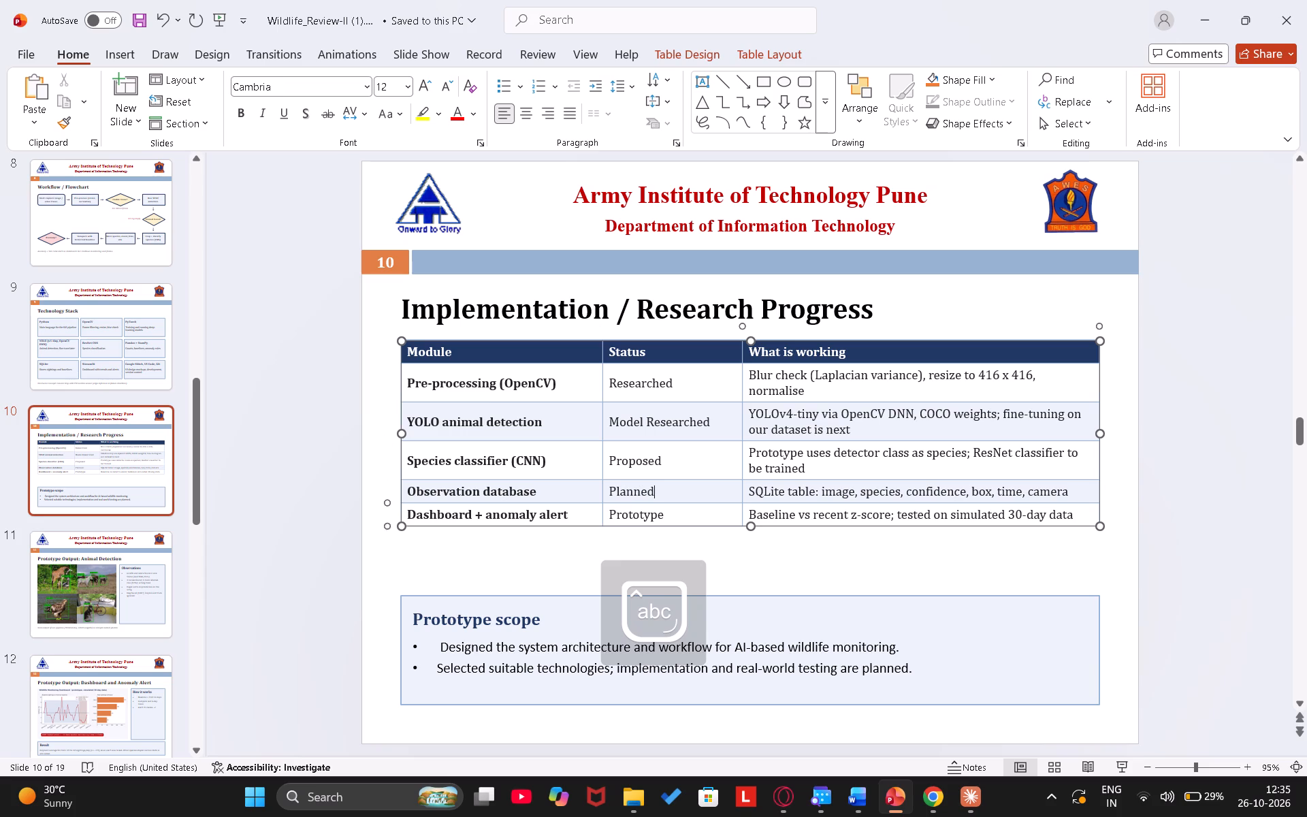
left_click(835, 572)
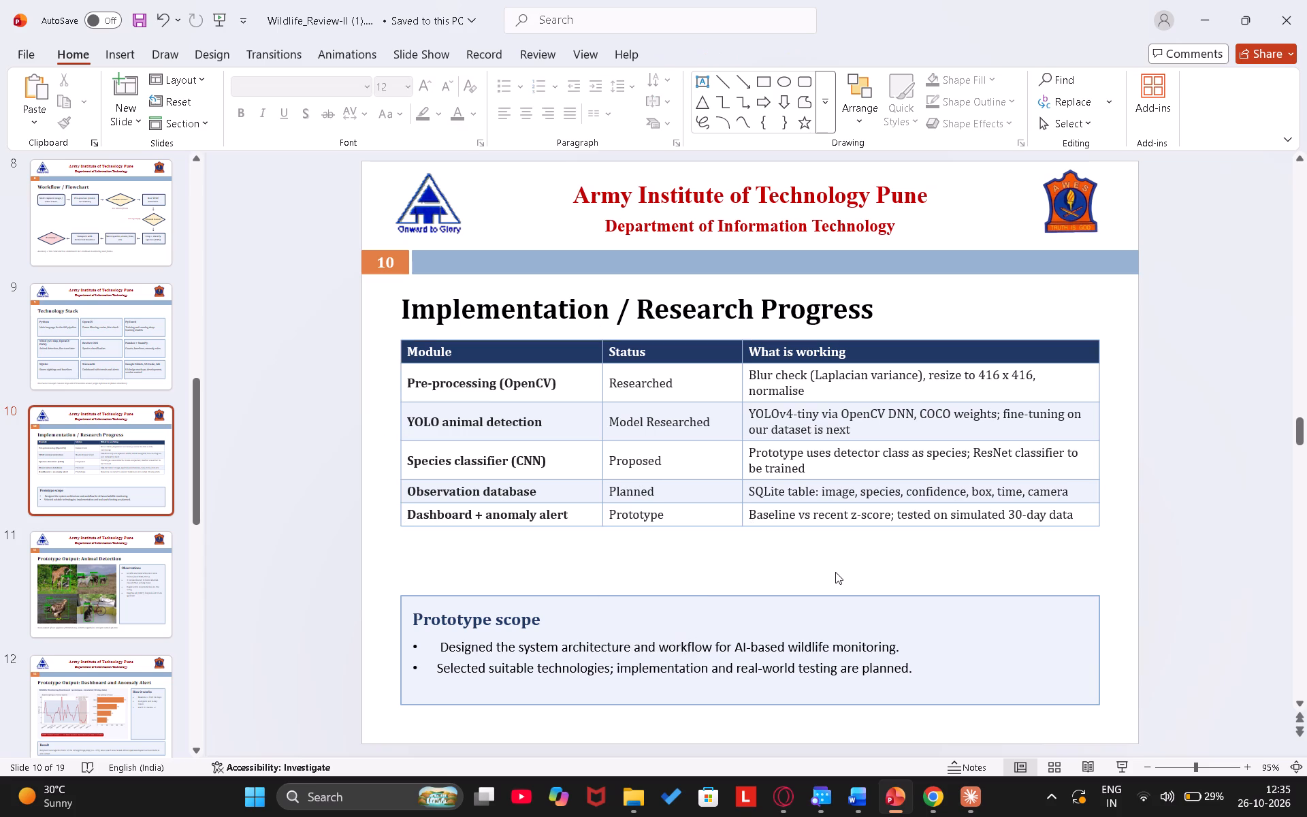
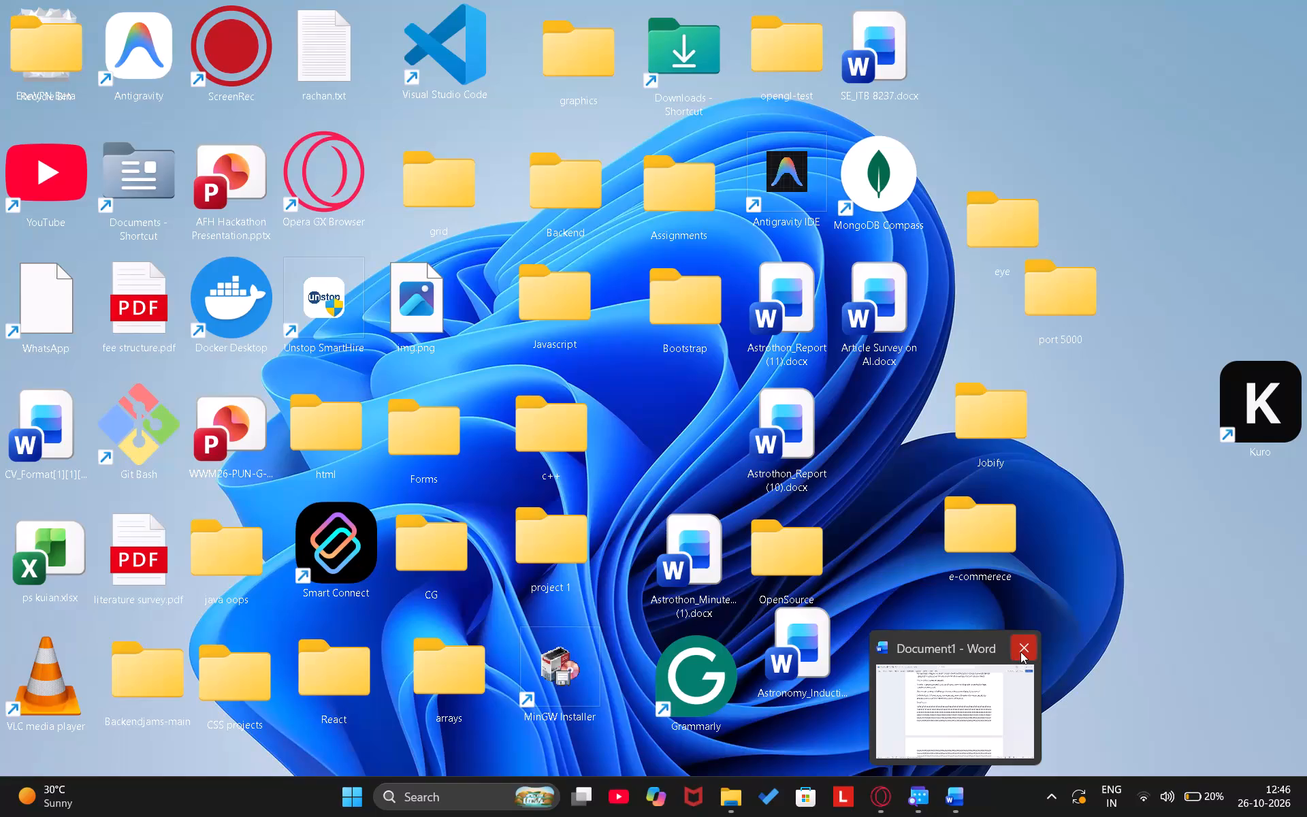
Try to close the Document1 Word window from the desktop.
left_click(1020, 652)
left_click(1019, 654)
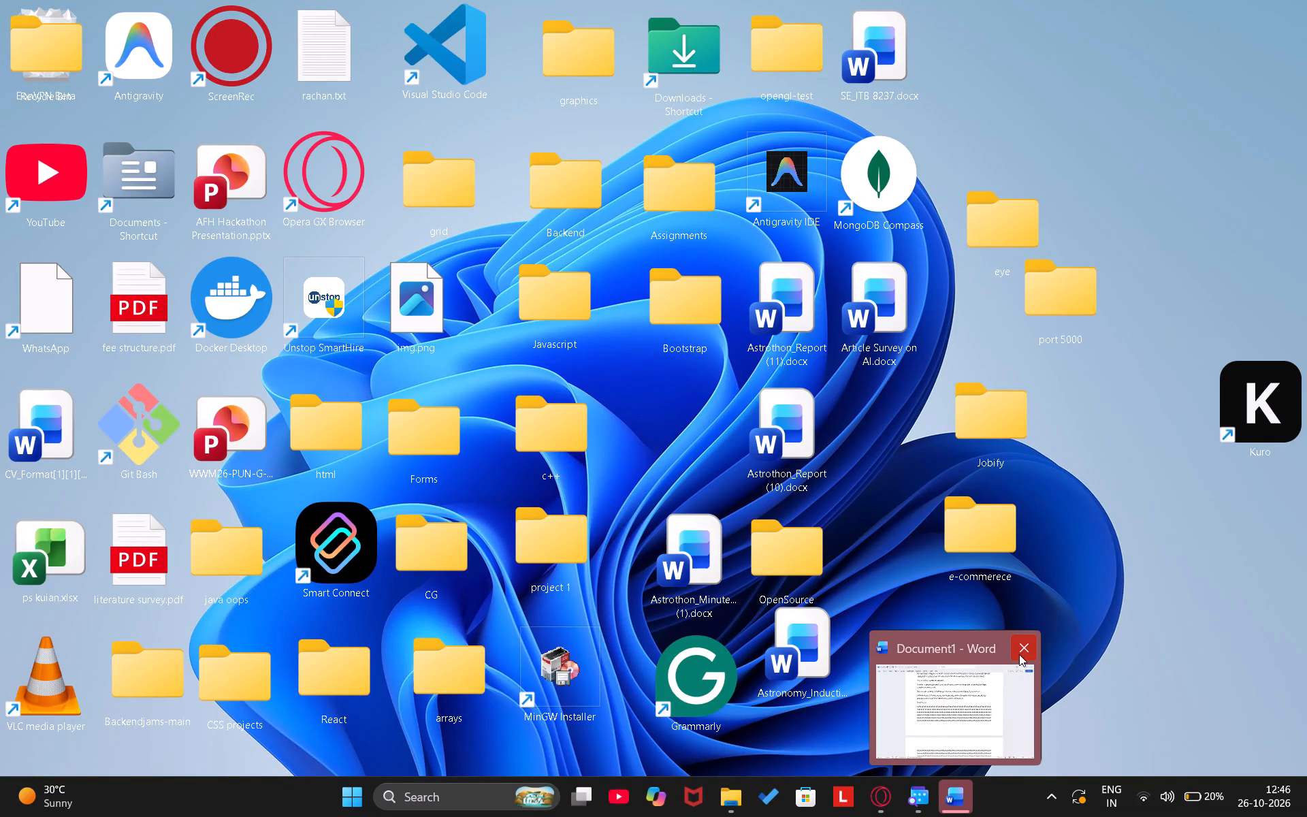
left_click(1019, 654)
double_click(1026, 645)
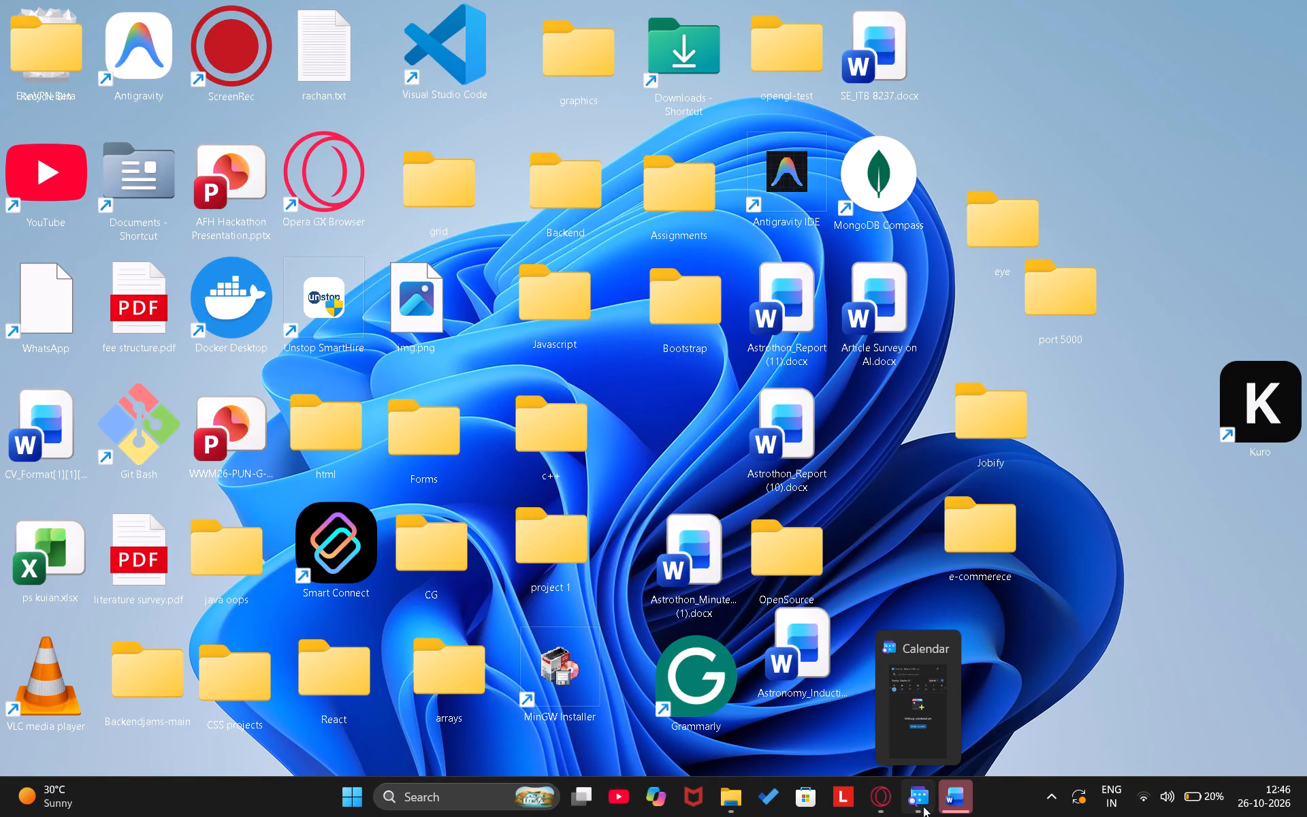
Close the Calendar window and quit the Opera browser with its open tabs.
left_click(946, 652)
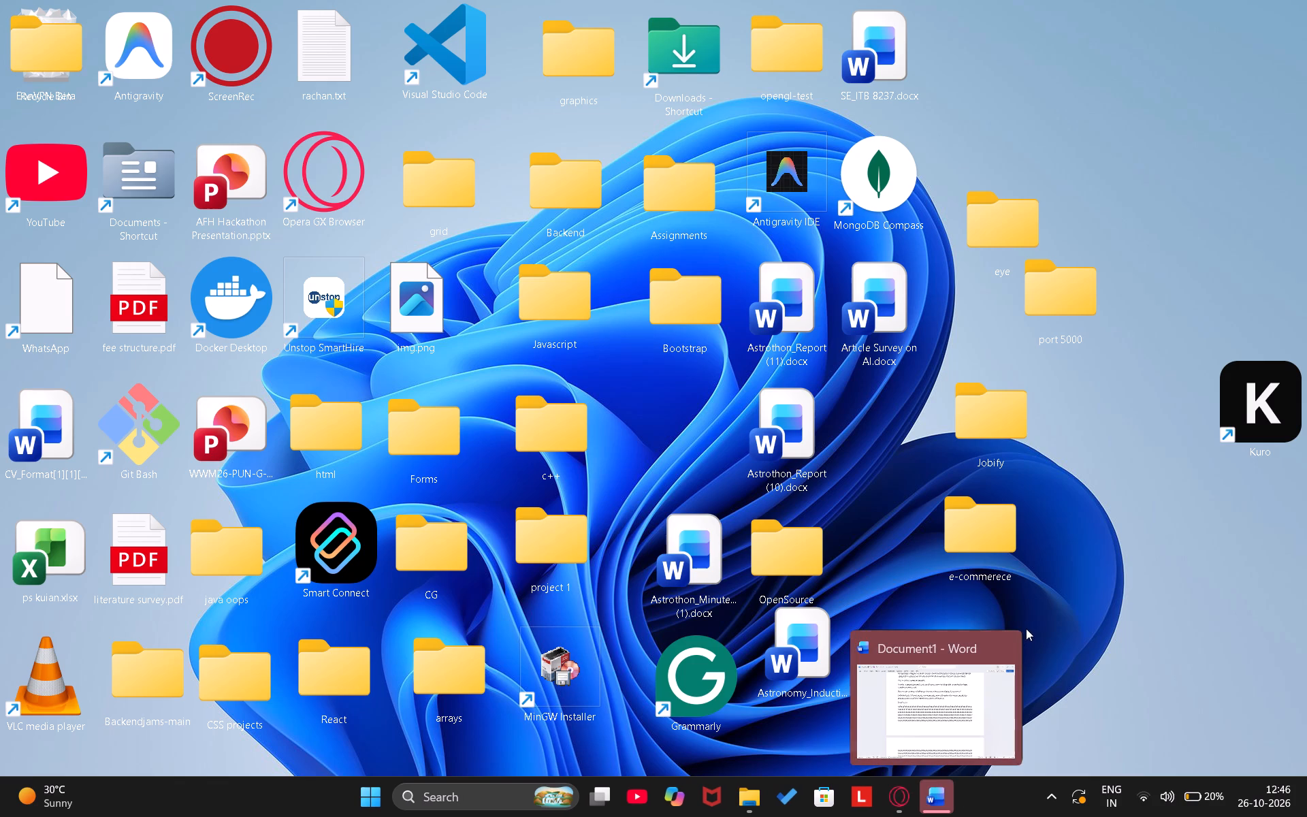
left_click(1001, 650)
double_click(1001, 650)
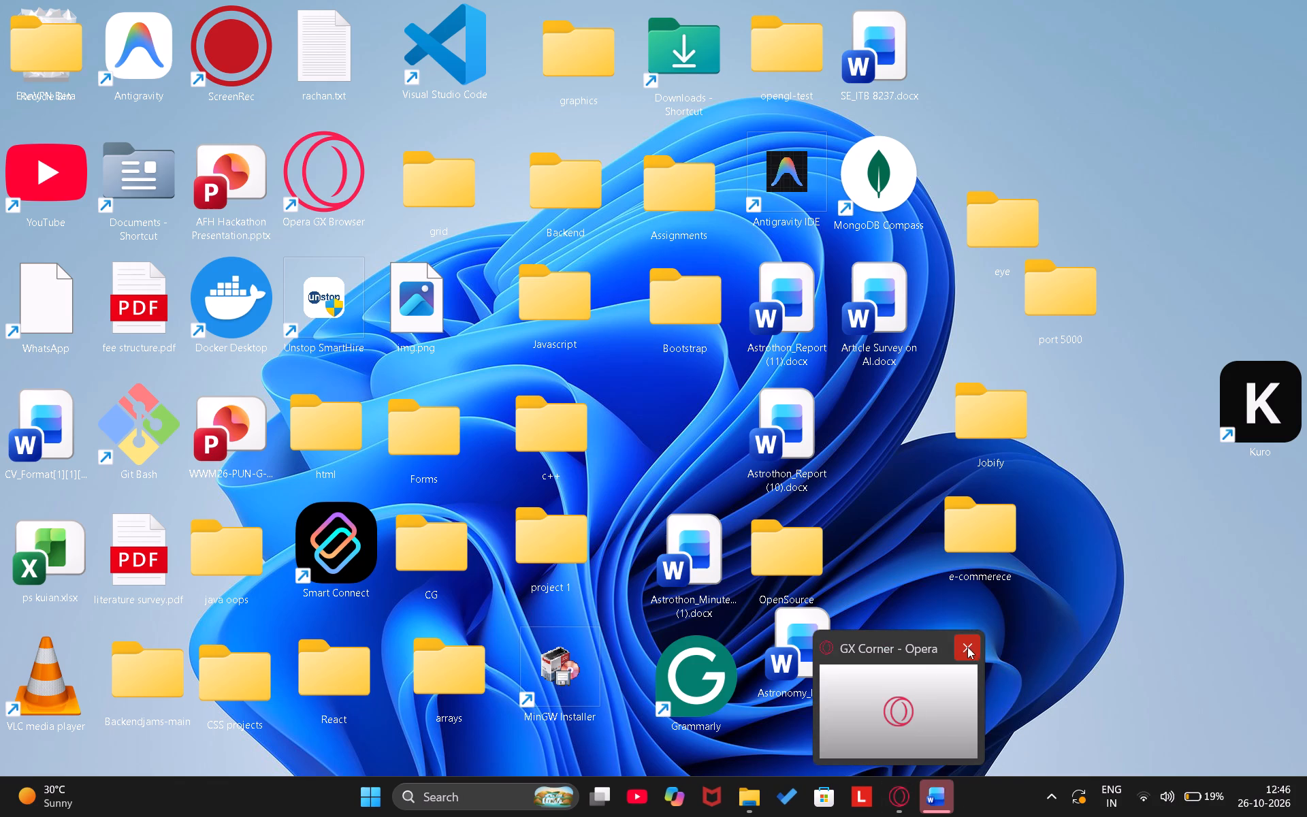
left_click(968, 648)
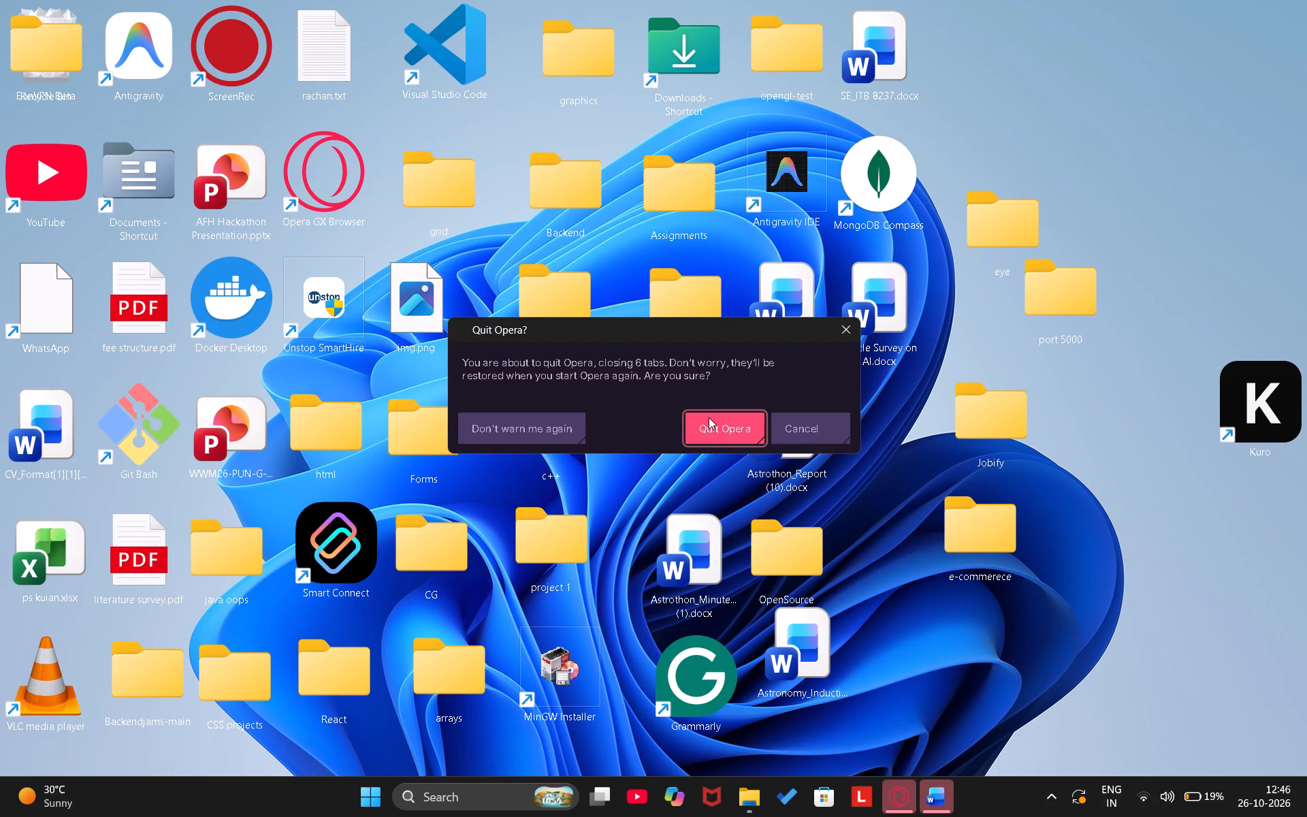
left_click(709, 417)
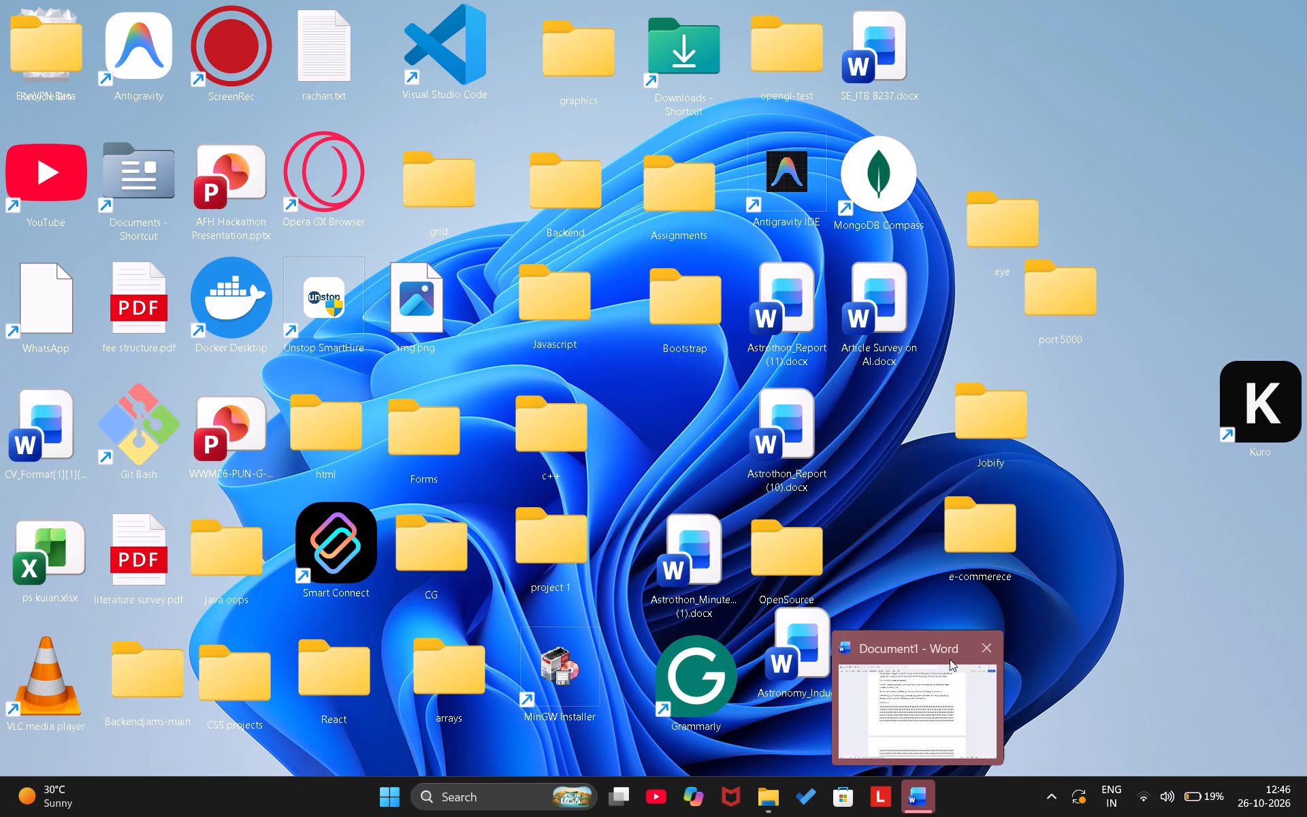
Close the open File Explorer Home window.
left_click(985, 642)
double_click(985, 642)
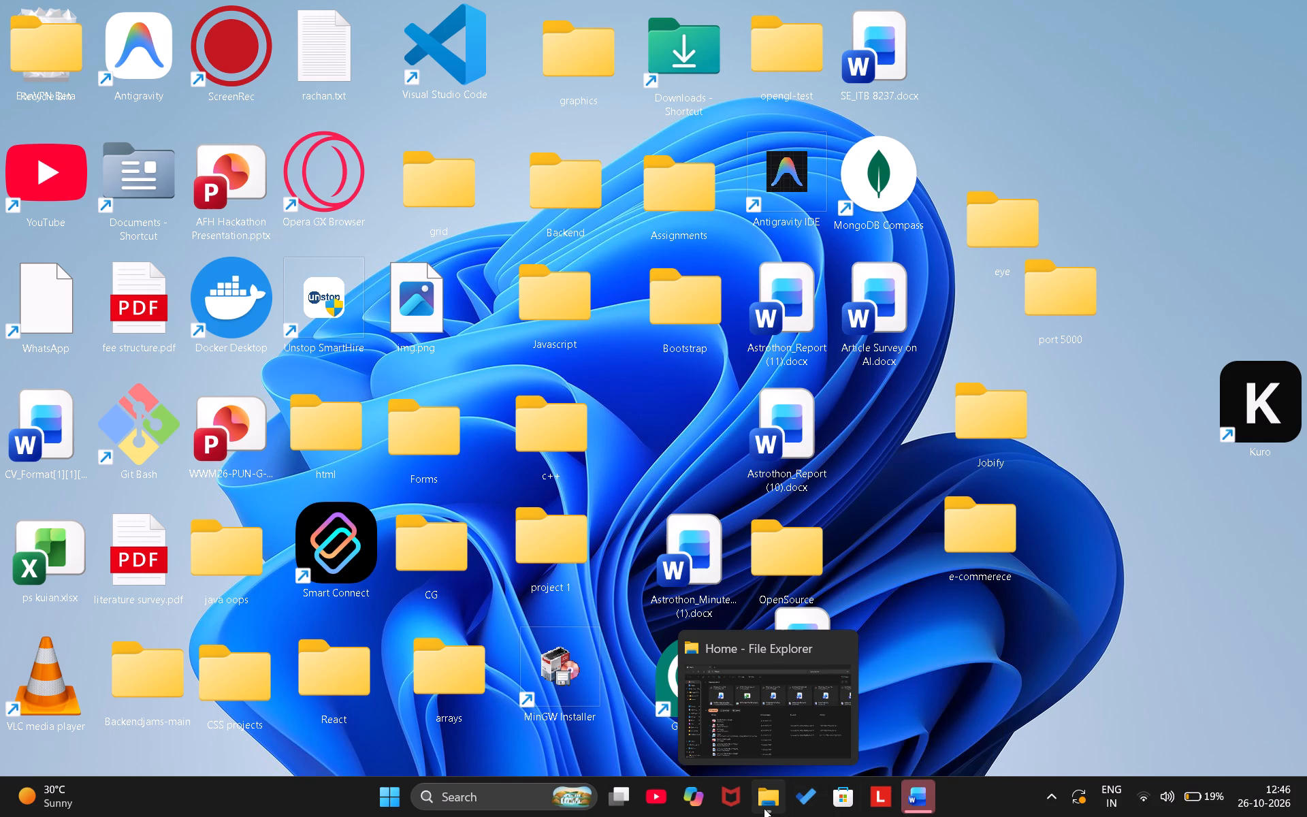
left_click(850, 646)
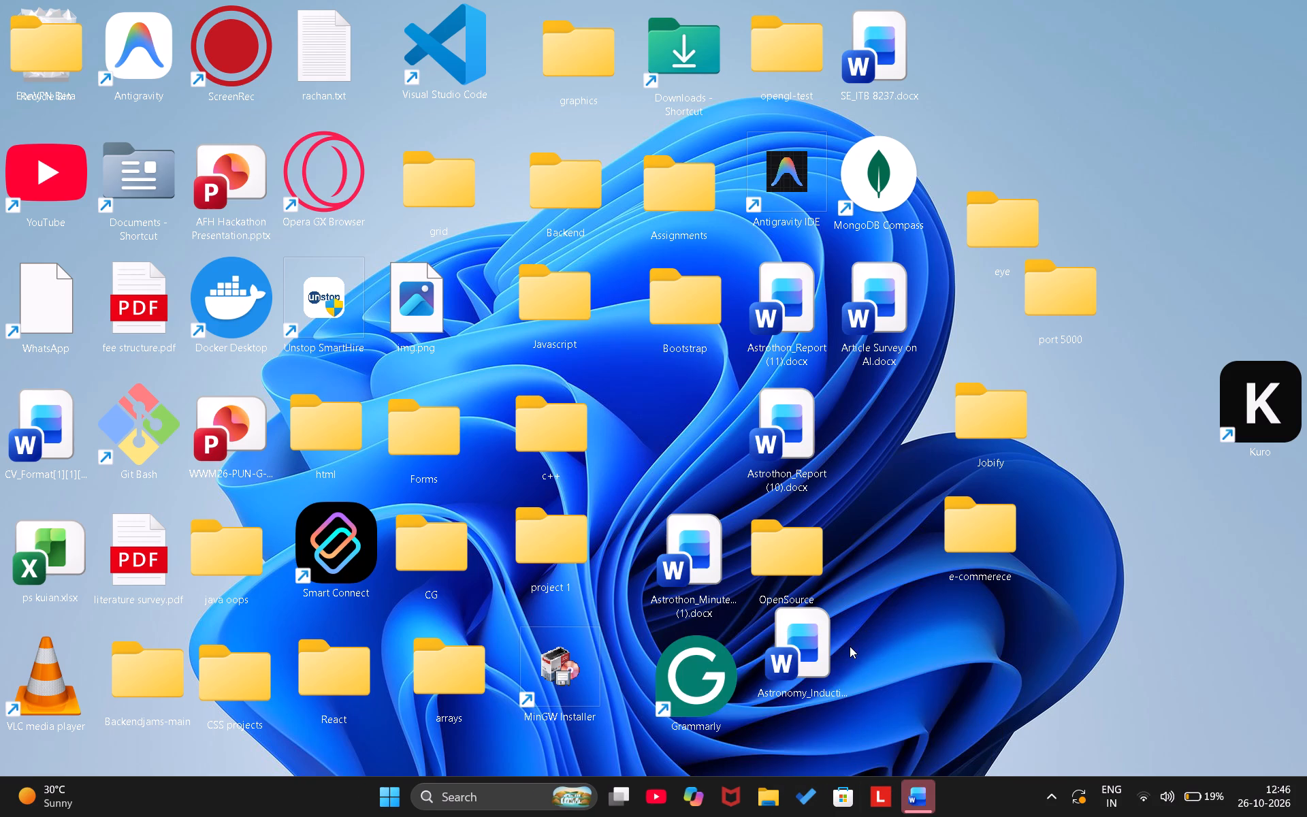
Save Document1 as "Imagine you have an amazing invention" in the OneDrive - Army Institute of Technology location and close Word.
left_click(923, 802)
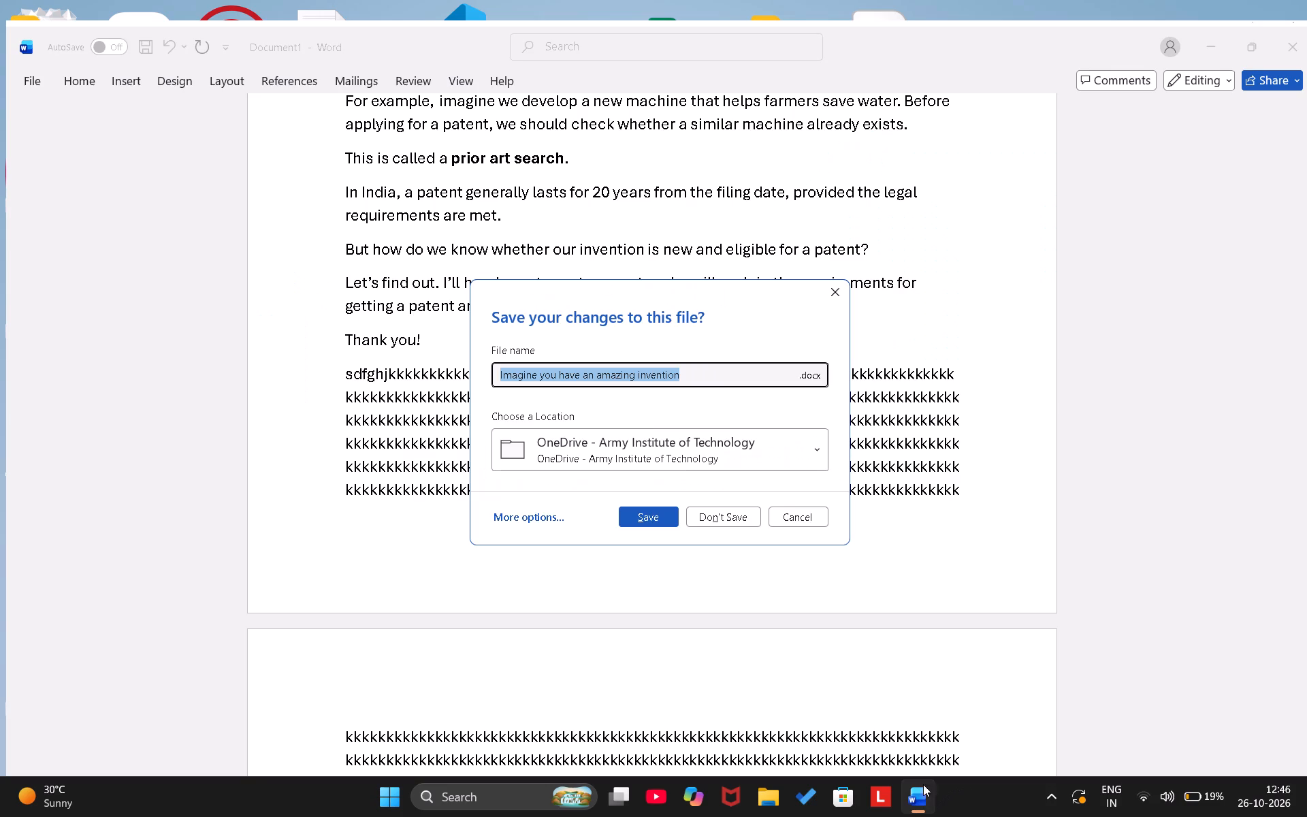
left_click(663, 519)
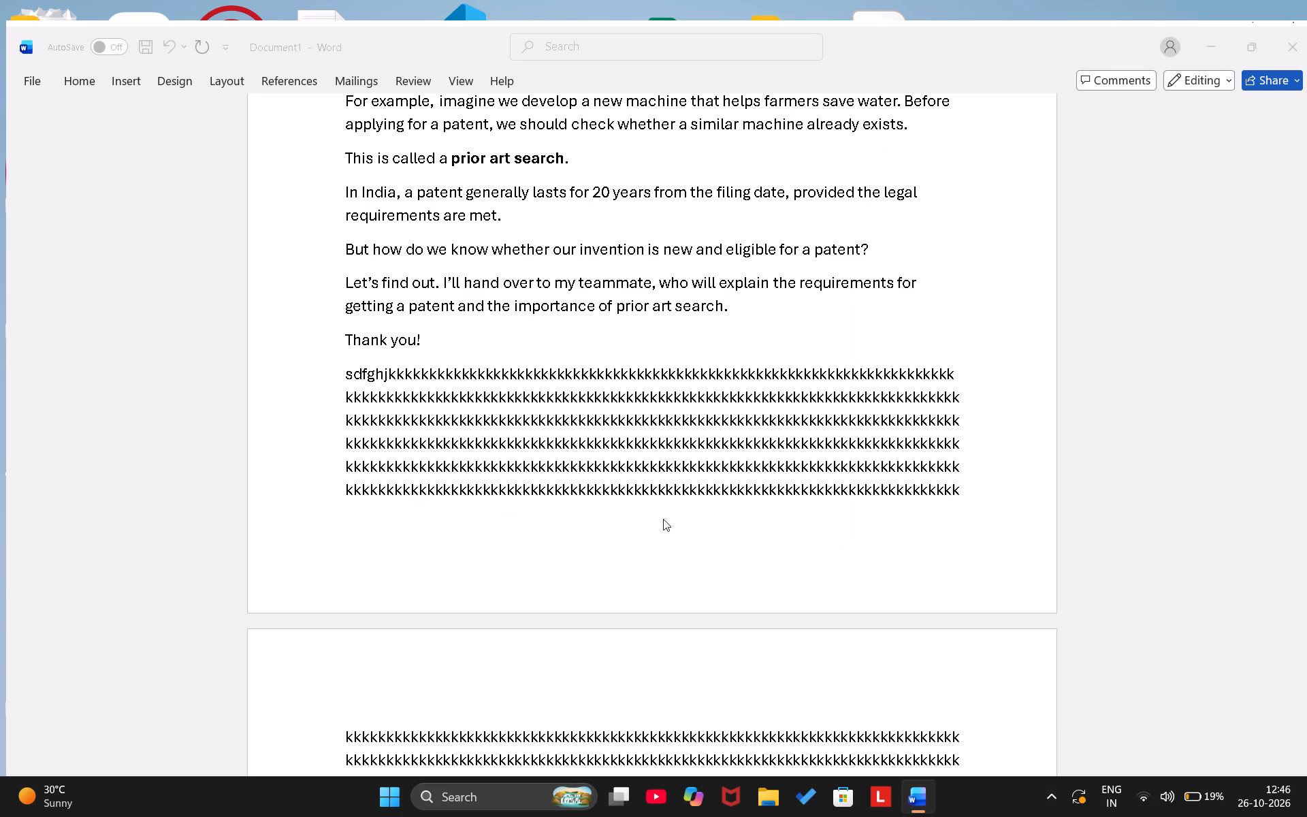
left_click(1293, 46)
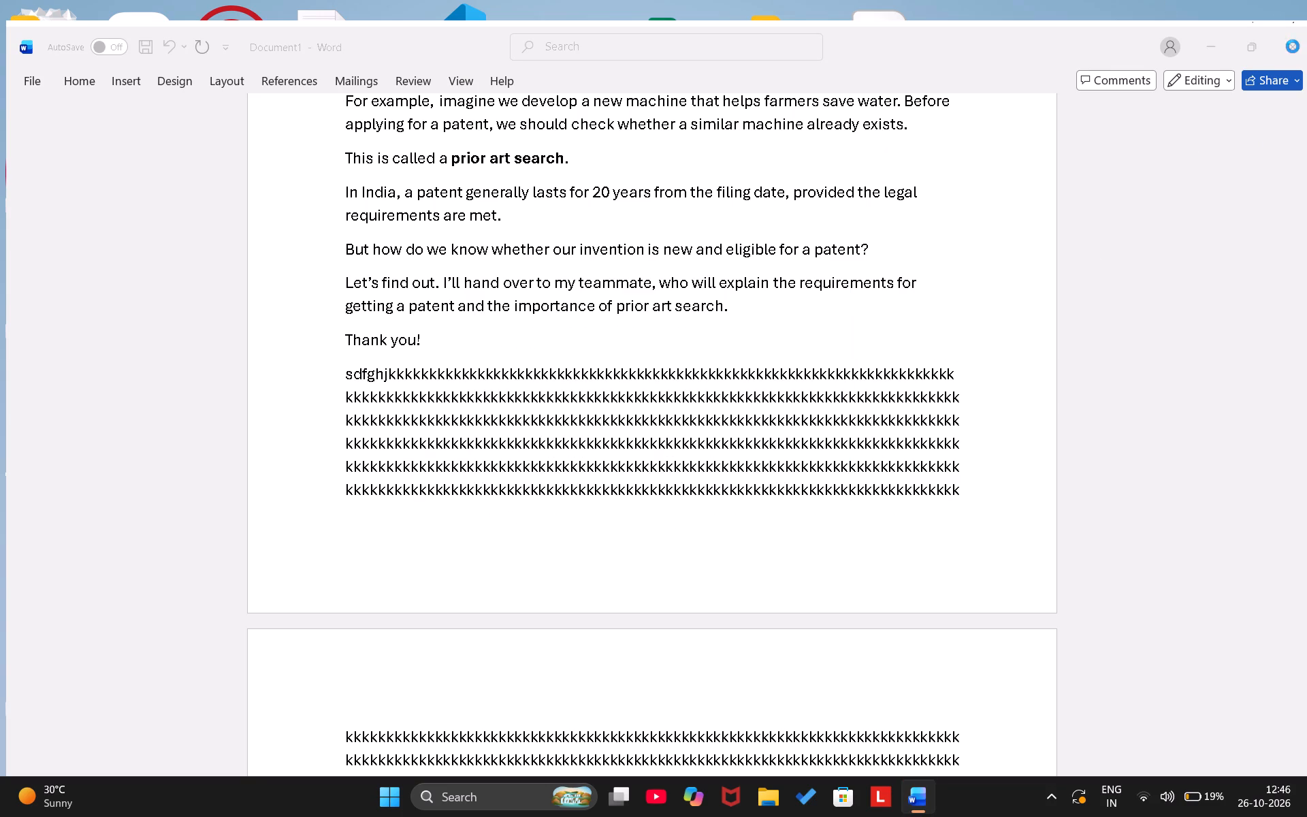